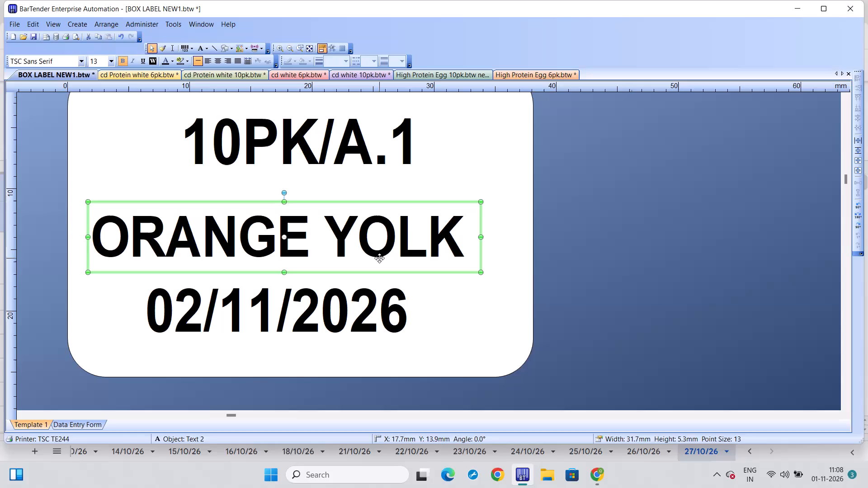
Replace the ORANGE YOLK text on the box label with TABLE WHITE.
left_click(379, 258)
left_click(379, 258)
double_click(379, 258)
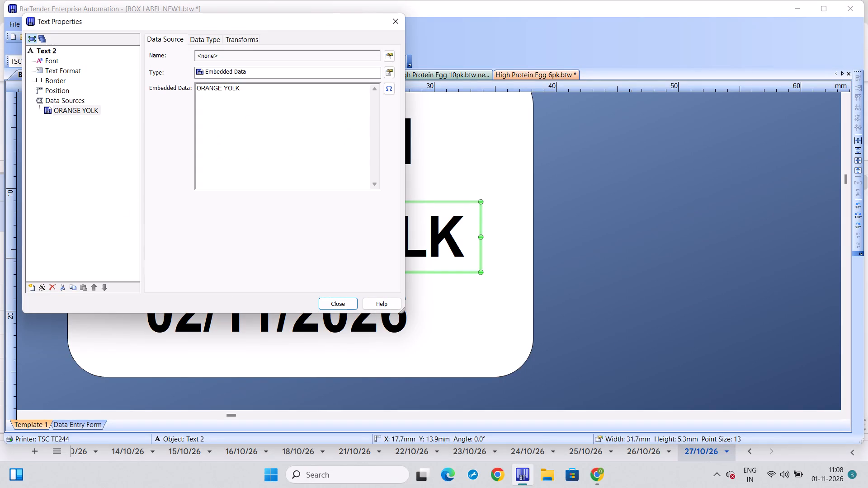
left_click(315, 97)
key("BackSpace")
key("BackSpace")
key("BackSpace")
key("BackSpace")
key("BackSpace")
key("BackSpace")
key("BackSpace")
key("BackSpace")
key("BackSpace")
key("BackSpace")
key("BackSpace")
key("BackSpace")
key("BackSpace")
key("BackSpace")
key("BackSpace")
key("BackSpace")
key("BackSpace")
key("BackSpace")
key("BackSpace")
key("BackSpace")
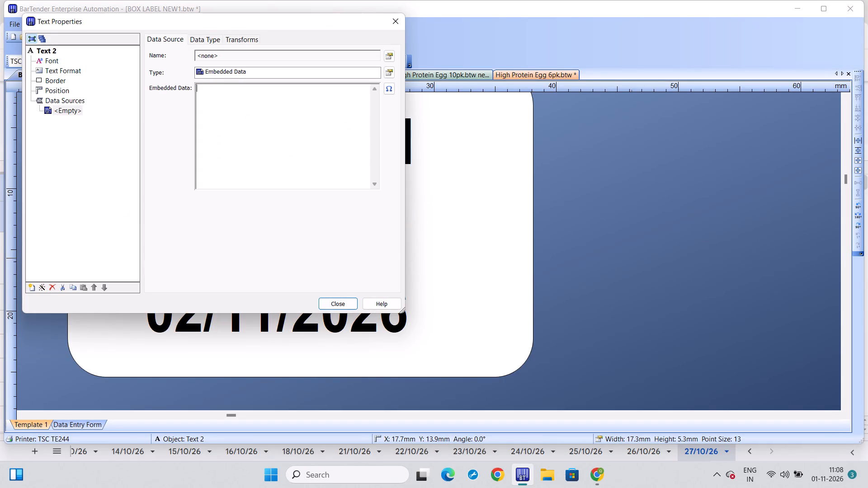
type("ta")
key("BackSpace")
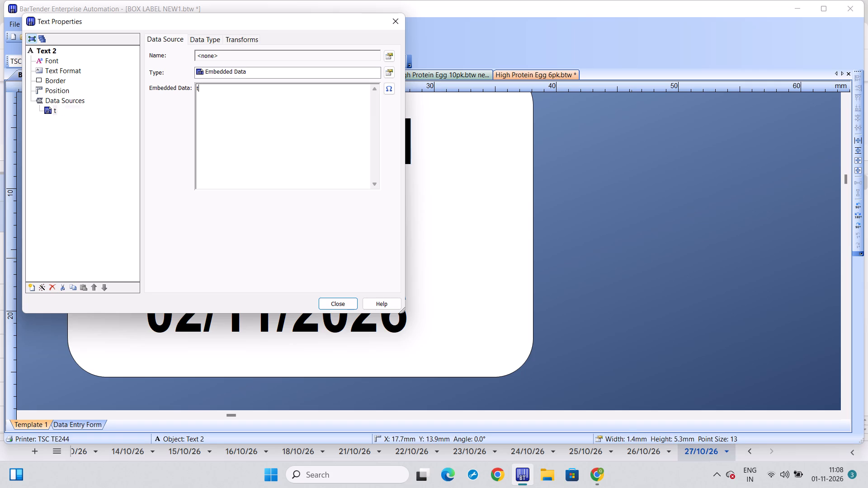
key("BackSpace")
key("BackSpace")
type("TA")
type("BLE")
key("space")
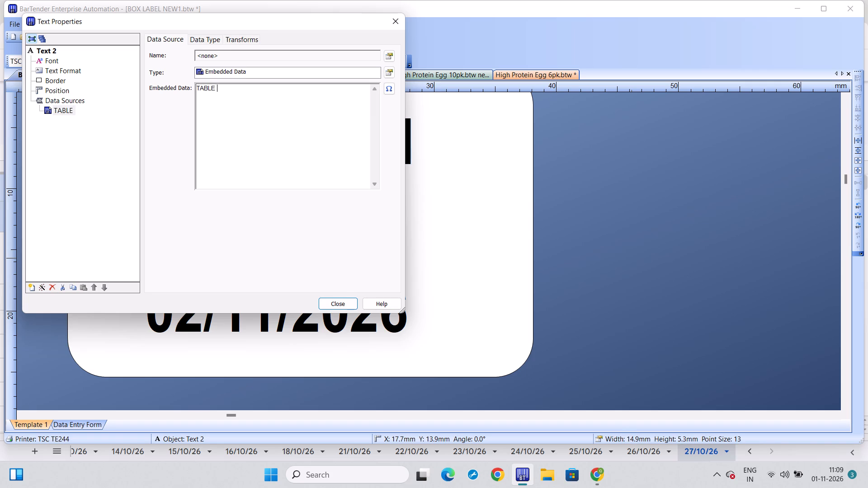
type("WHITE")
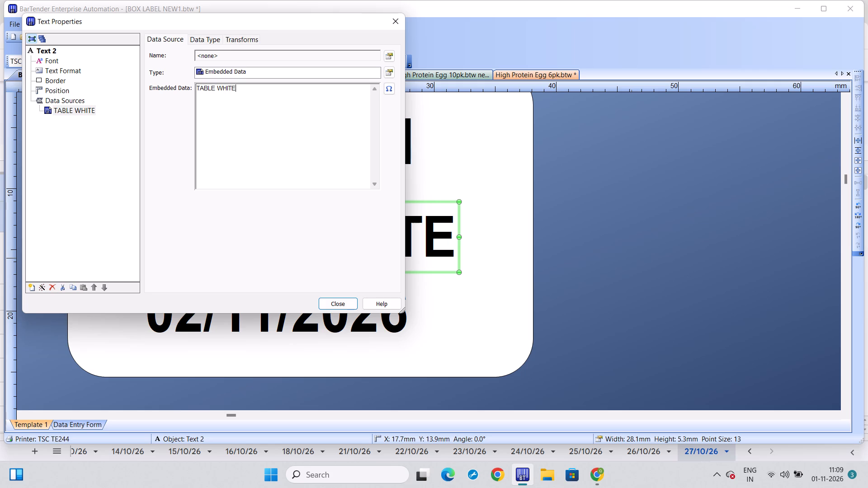
left_click(389, 21)
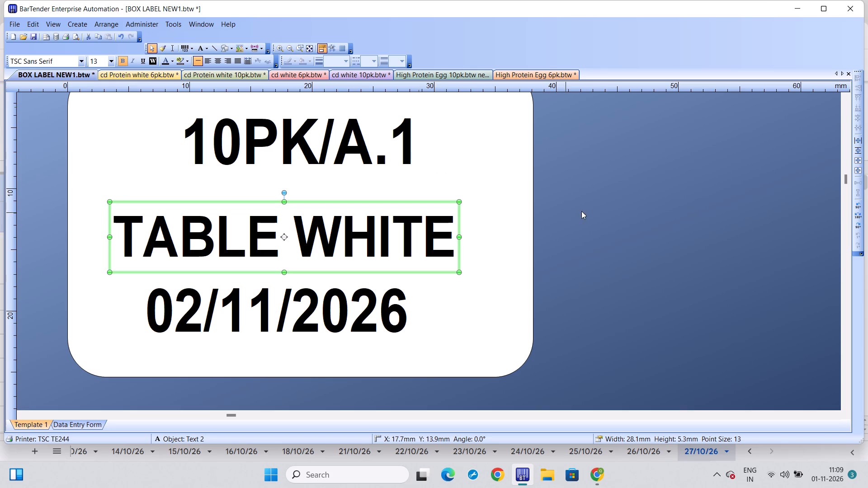
Print 100 copies of the BOX LABEL NEW1 label on the TSC TE244 printer.
key("ctrl+p")
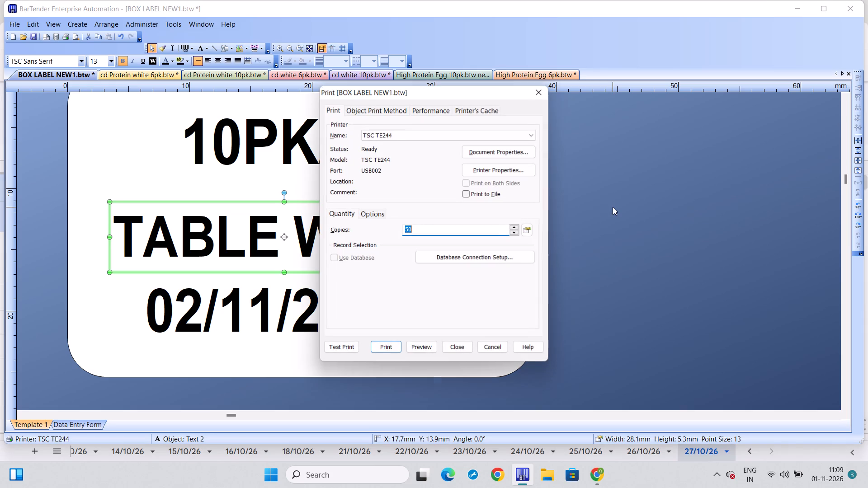
left_click(455, 227)
key("BackSpace")
key("BackSpace")
key("BackSpace")
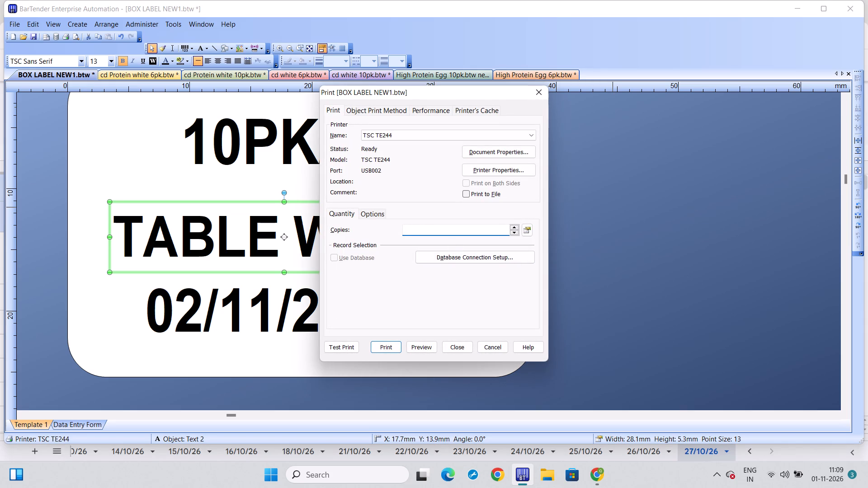
type("100")
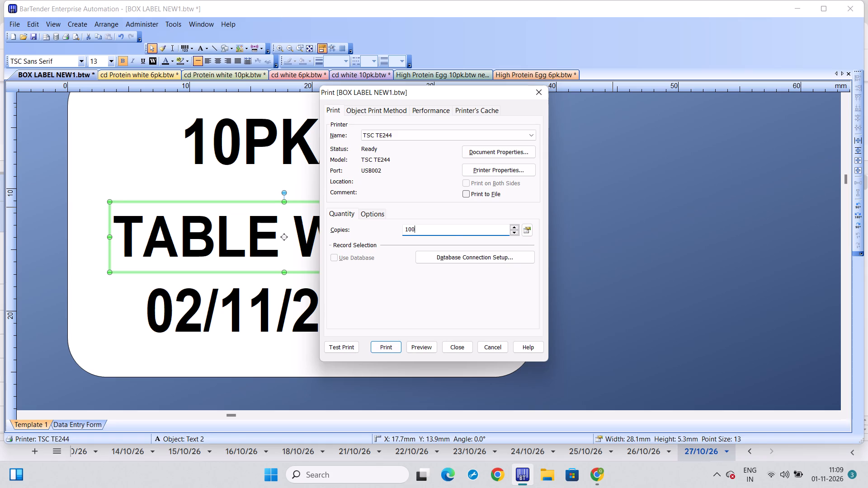
key("Return")
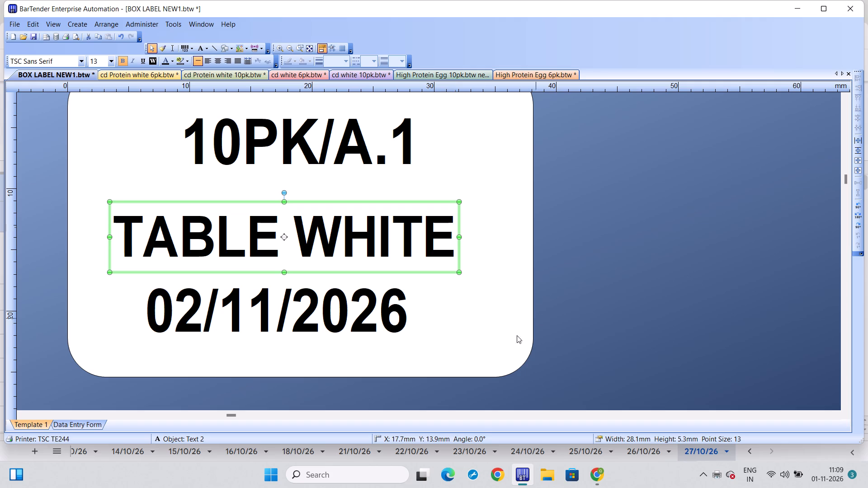
Switch to Chrome with the PROTEIN WHITE EGGS- 2026 spreadsheet.
left_click(600, 473)
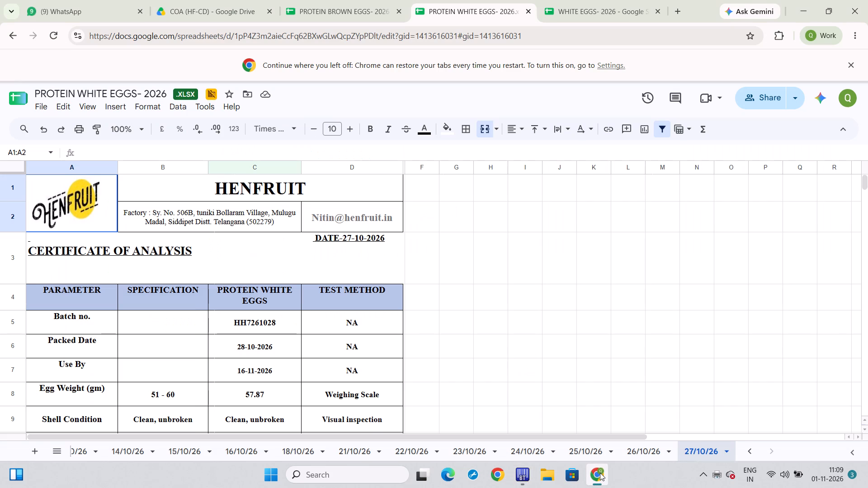
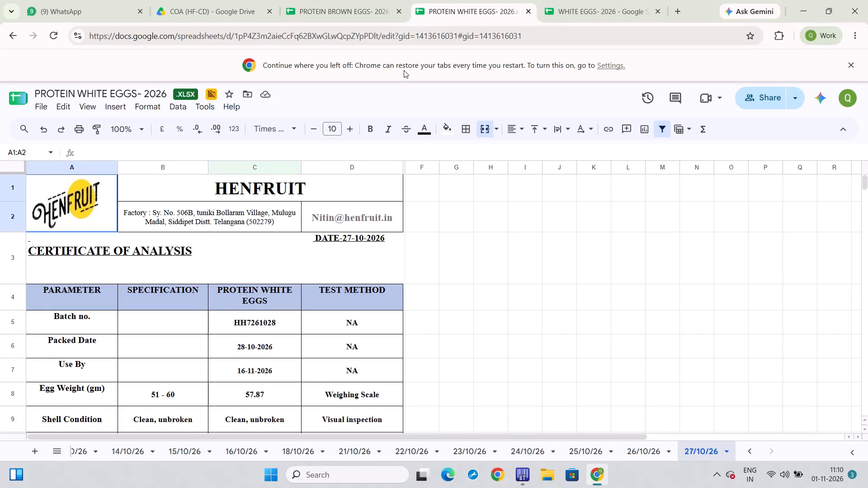
In the PROTEIN WHITE EGGS- 2026 spreadsheet, duplicate the 27/10/26 sheet and rename the copy 28/10/26.
left_click(350, 2)
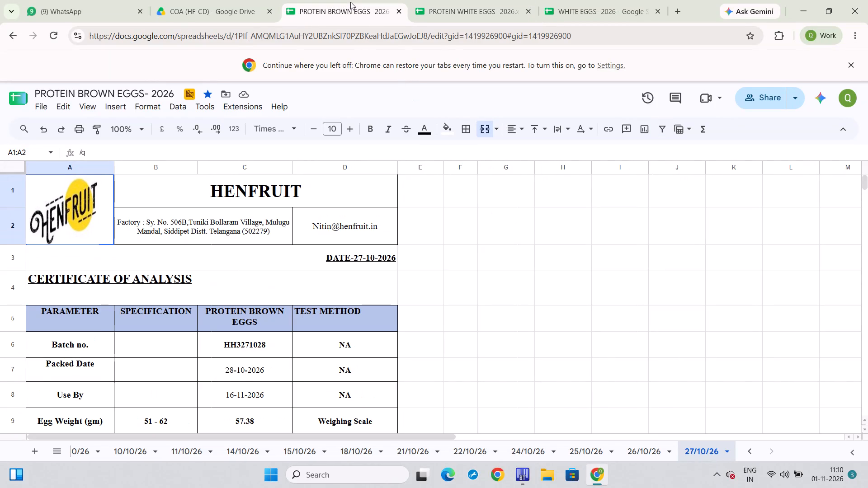
left_click(453, 3)
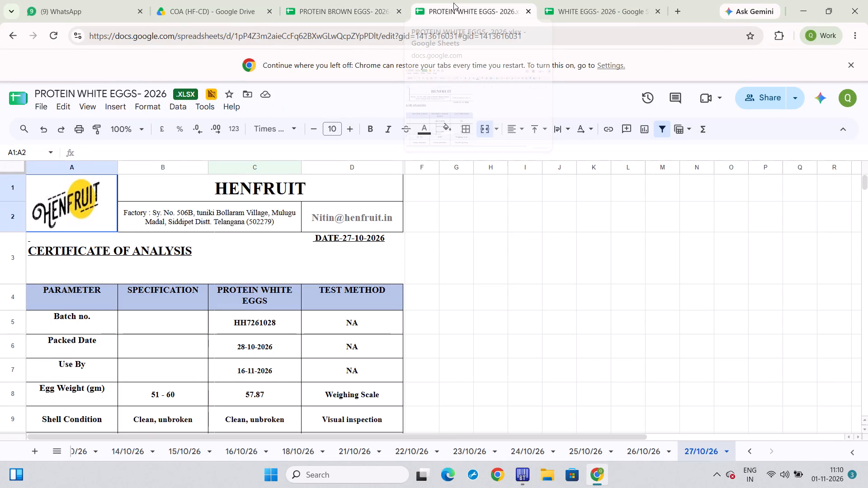
scroll(690, 450, "down", 4)
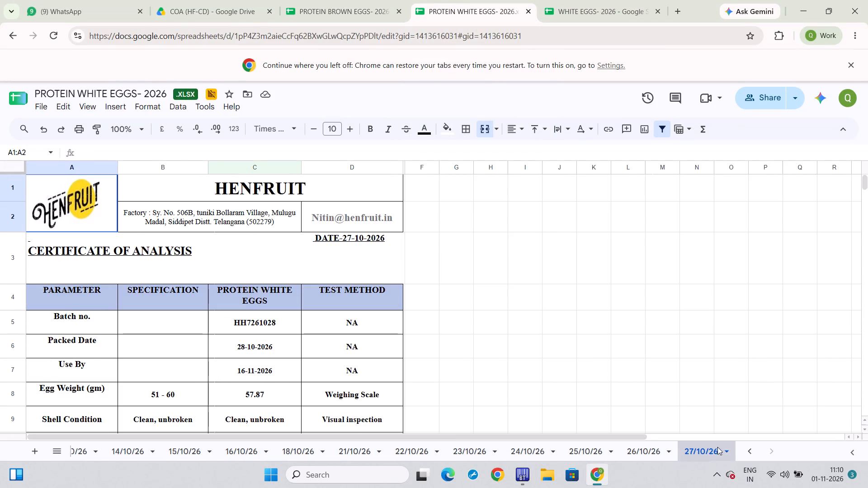
left_click(725, 453)
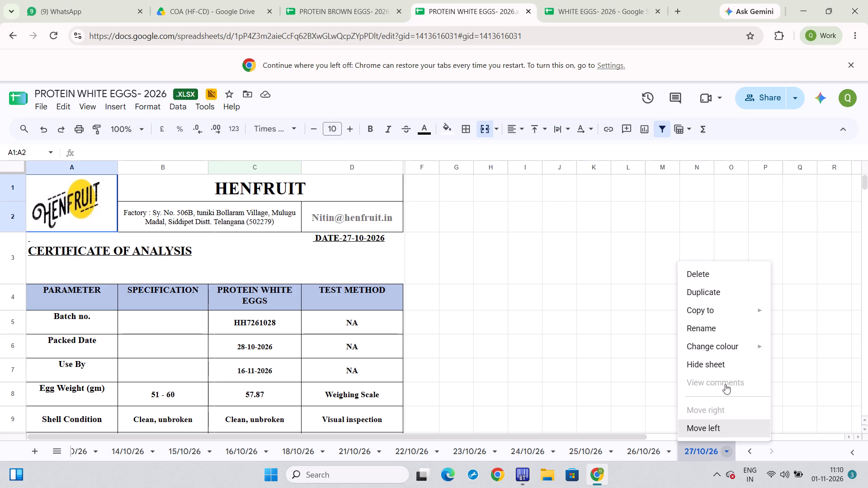
left_click(729, 286)
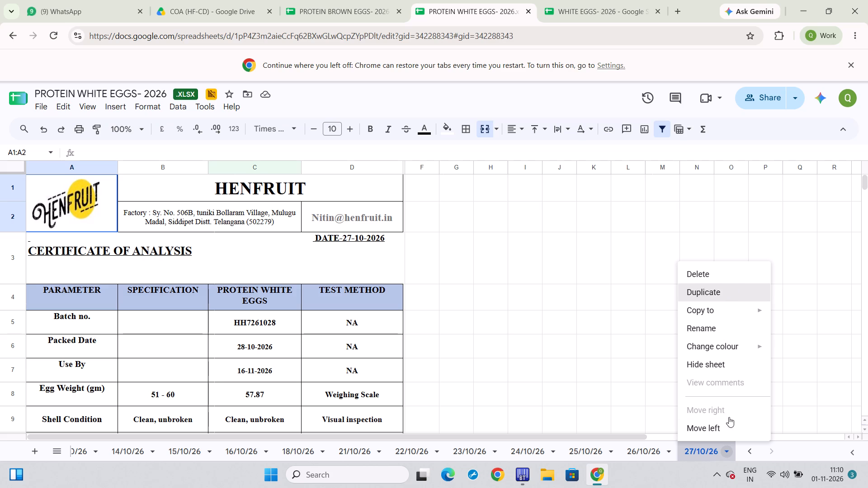
double_click(702, 449)
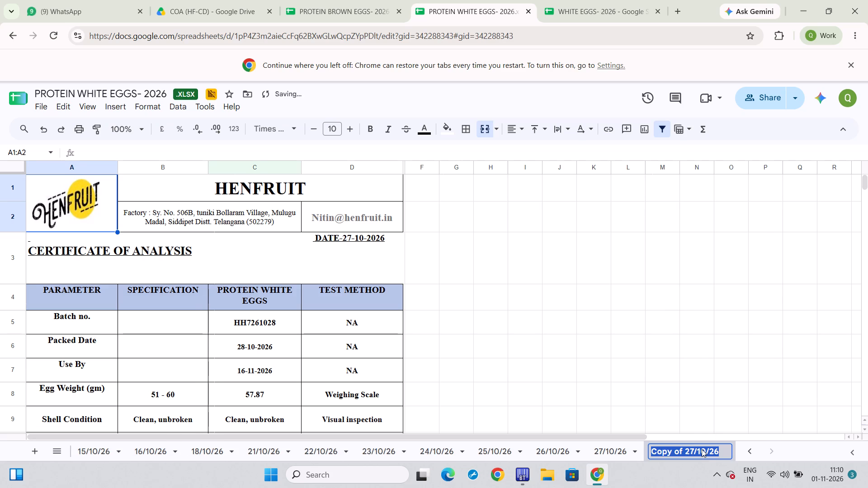
key("BackSpace")
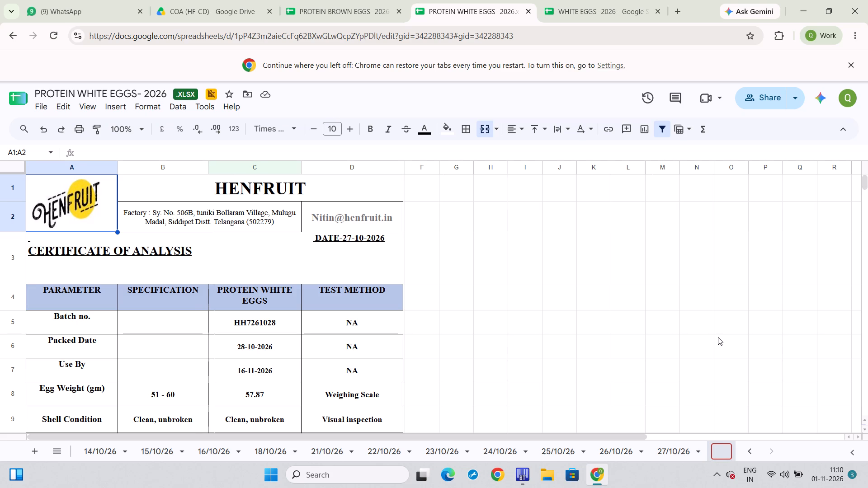
type("28")
type("/10")
type("/26")
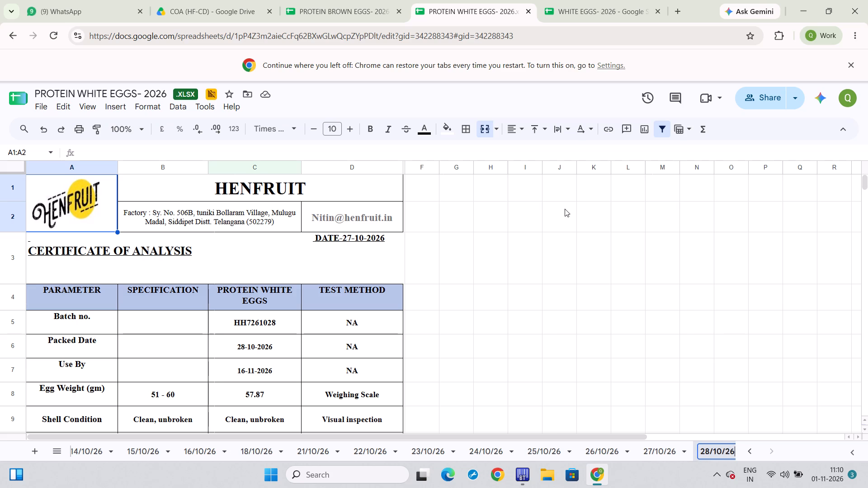
Change the date in the certificate of analysis heading to 28-10-2026.
double_click(352, 238)
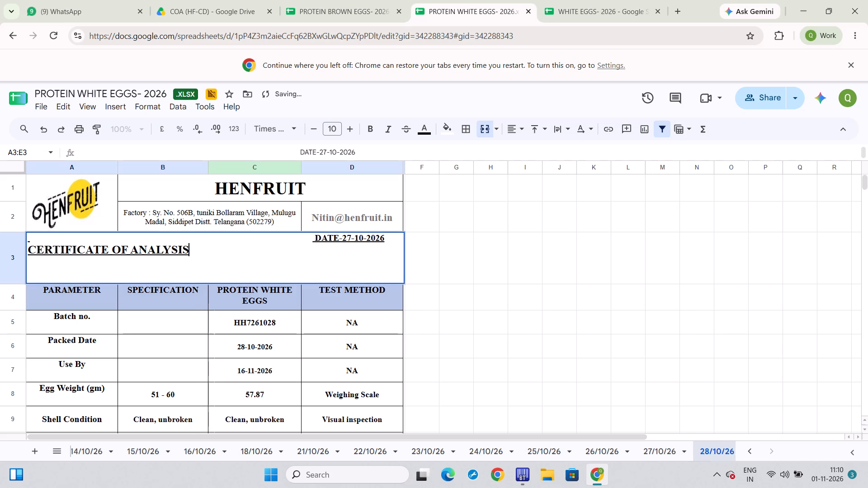
left_click(352, 238)
key("BackSpace")
key("8")
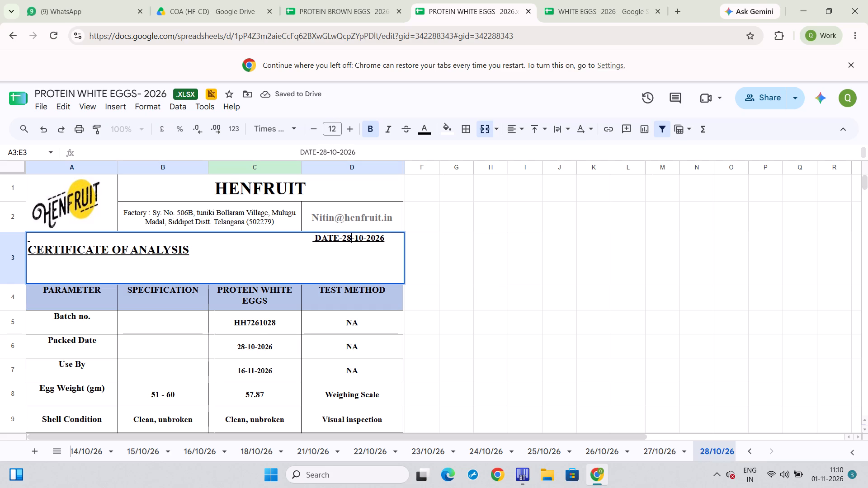
Set the Protein White Eggs batch number to HH3271029.
double_click(292, 319)
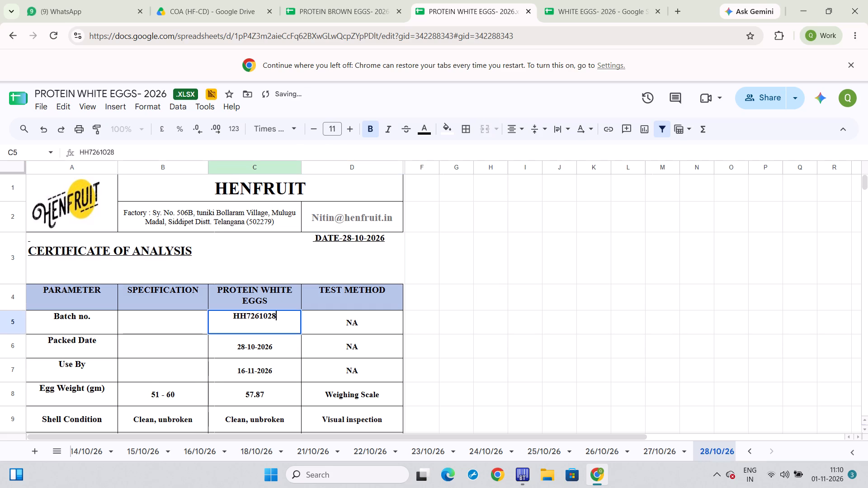
key("BackSpace")
key("BackSpace")
key("BackSpace")
key("BackSpace")
key("BackSpace")
key("BackSpace")
key("BackSpace")
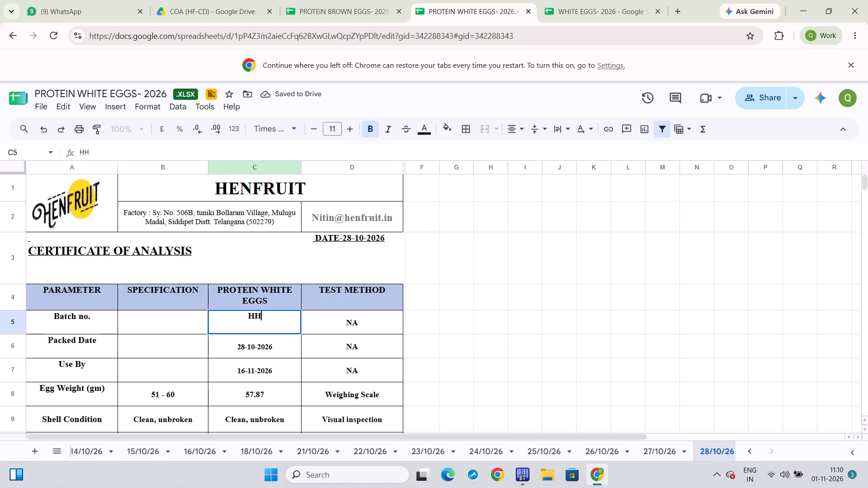
key("3")
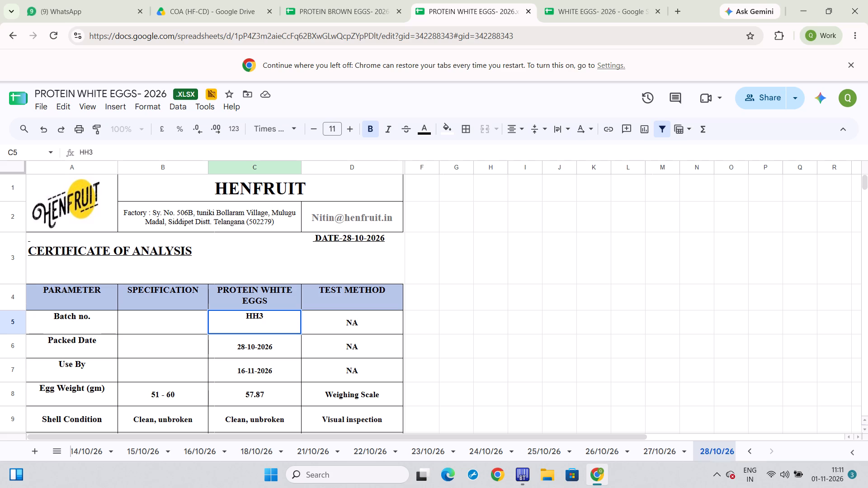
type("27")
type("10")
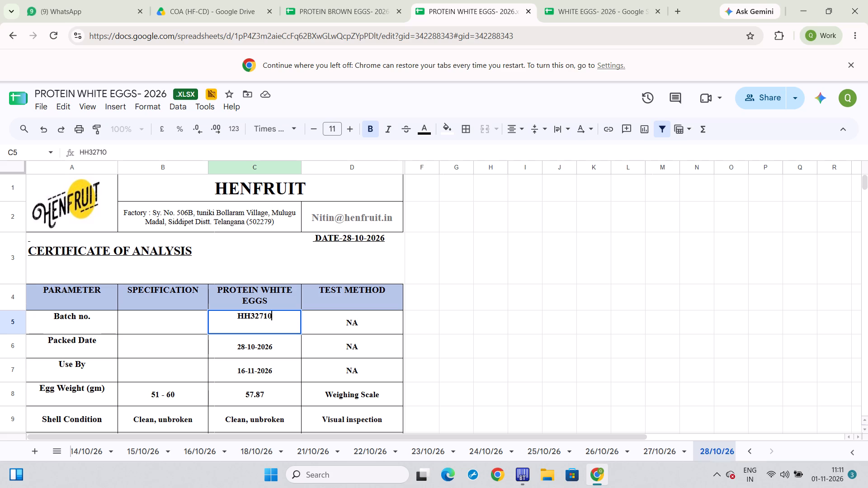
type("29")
Set the Packed Date to 29-10-2026 and the Use By date to 17-11-2026.
double_click(281, 352)
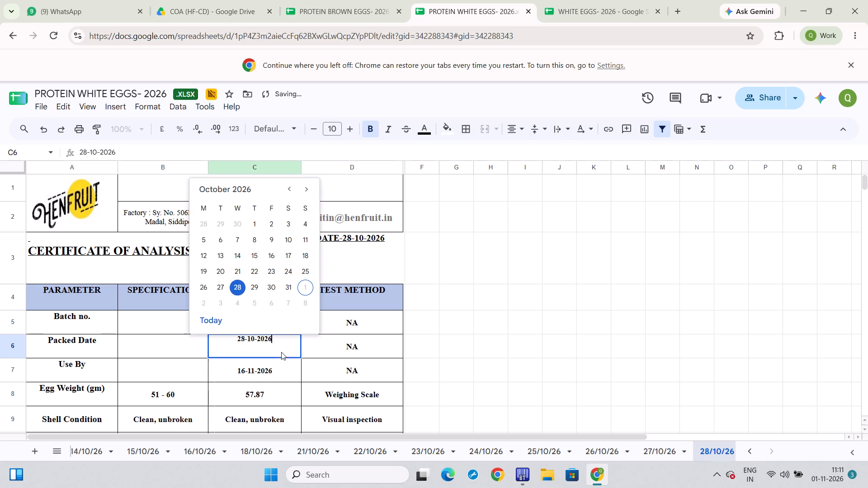
left_click(253, 283)
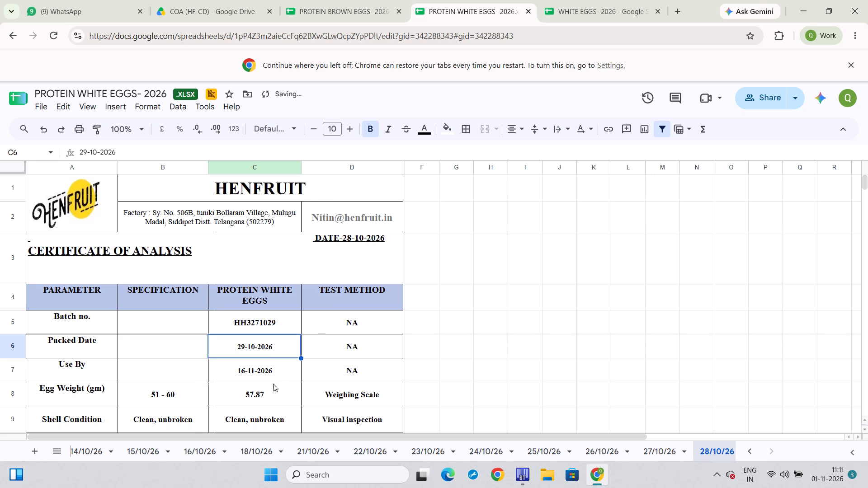
left_click(279, 377)
double_click(279, 377)
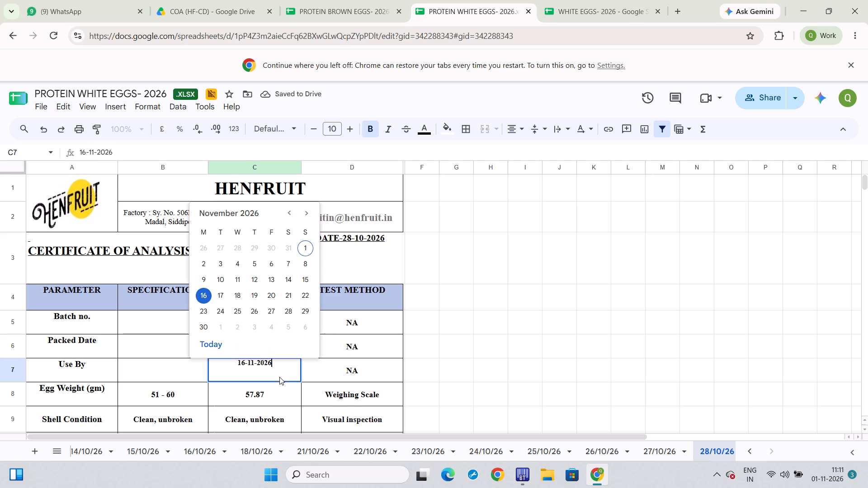
left_click(222, 296)
Set the Protein White Eggs egg weight to 58.31 gm.
double_click(274, 399)
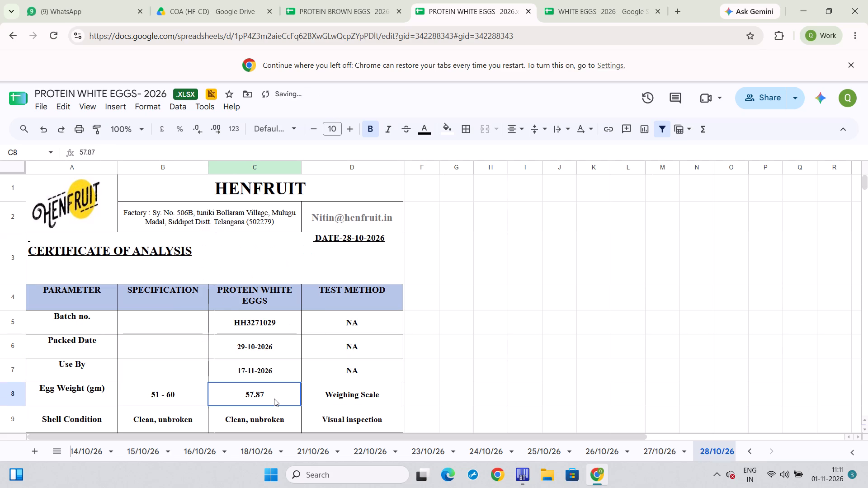
key("BackSpace")
key("BackSpace")
key("BackSpace")
key("BackSpace")
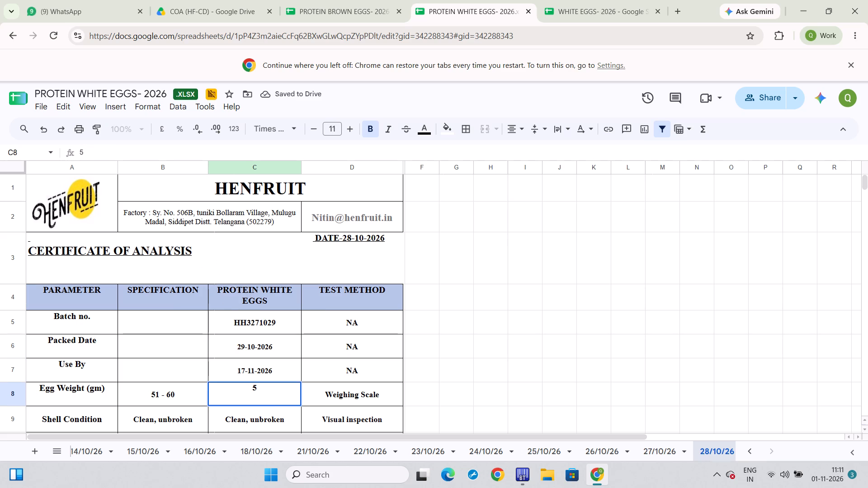
type("8.")
key("3")
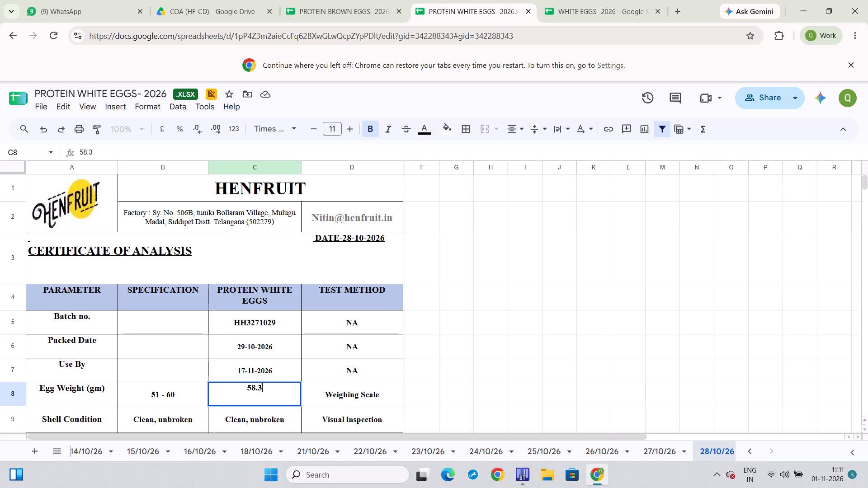
key("1")
Export the current 28/10/26 certificate sheet as a PDF with the existing page settings.
left_click(43, 103)
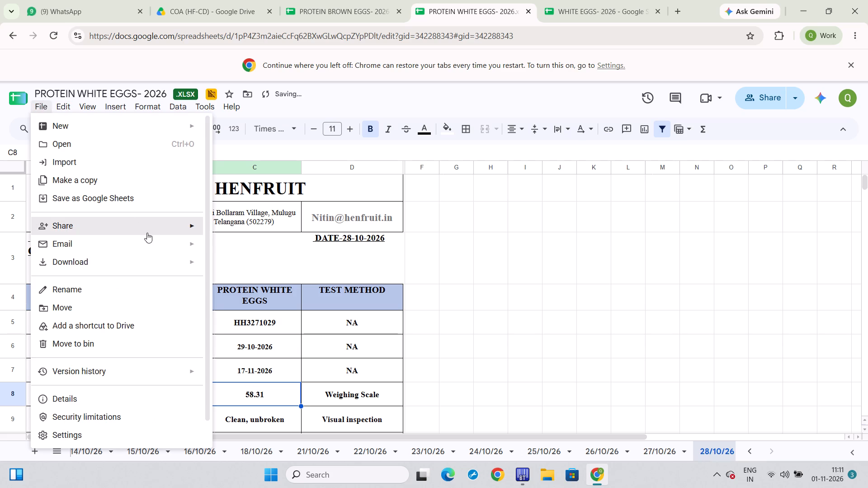
left_click(252, 301)
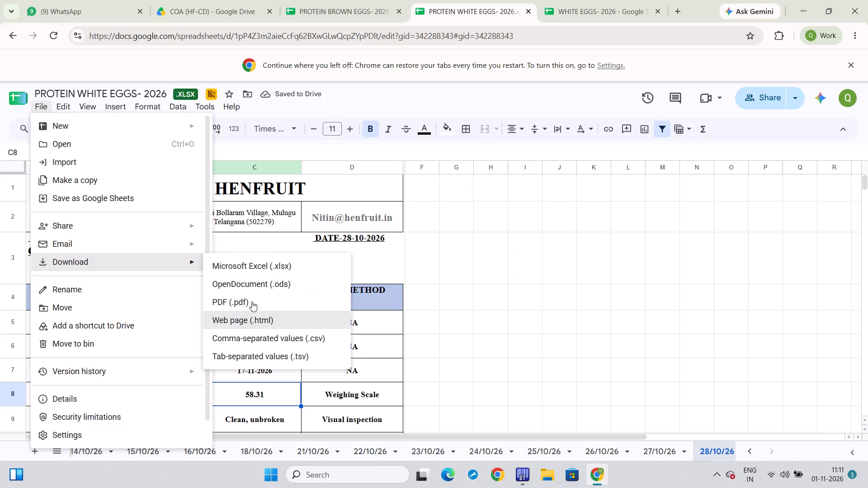
left_click(836, 95)
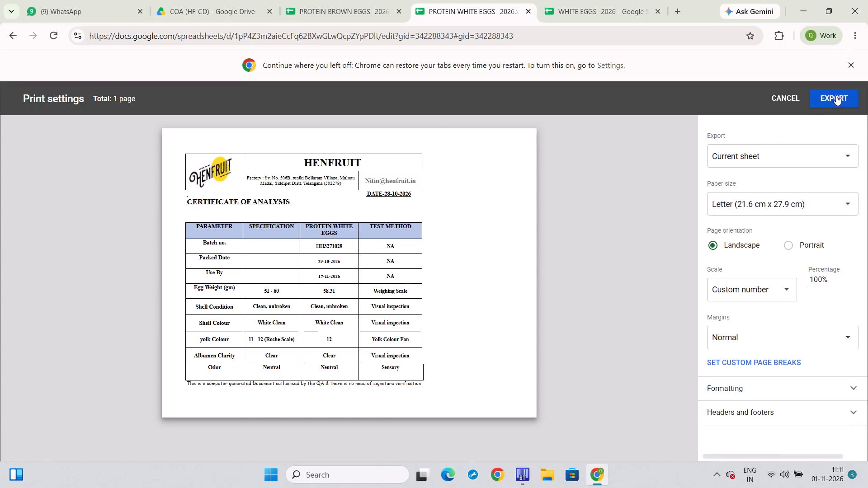
In the WHITE EGGS- 2026 spreadsheet, duplicate the 27/10/26 certificate sheet.
left_click(609, 0)
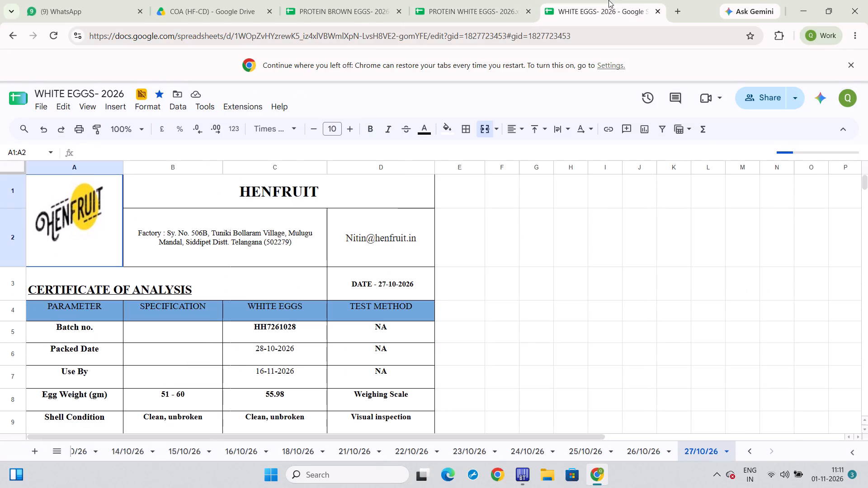
left_click(665, 209)
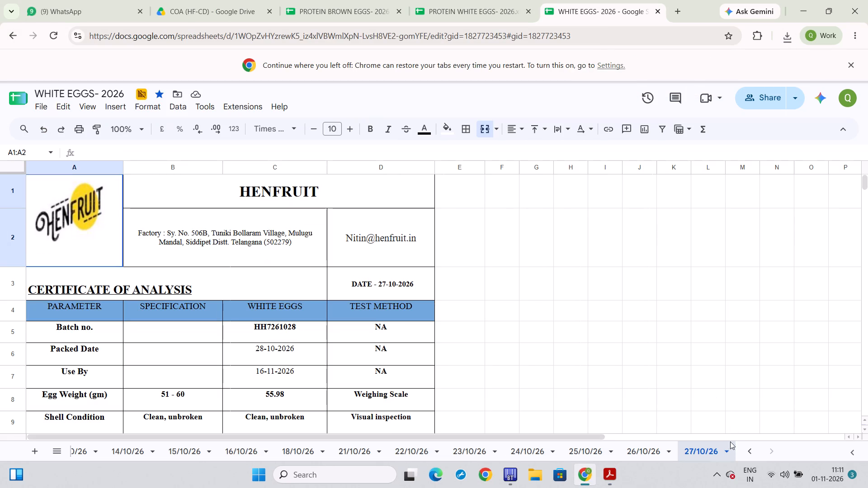
left_click(728, 449)
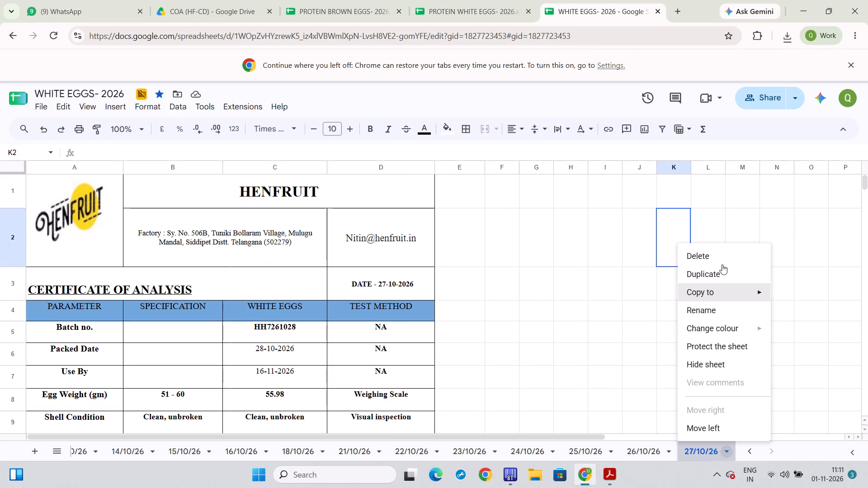
left_click(722, 273)
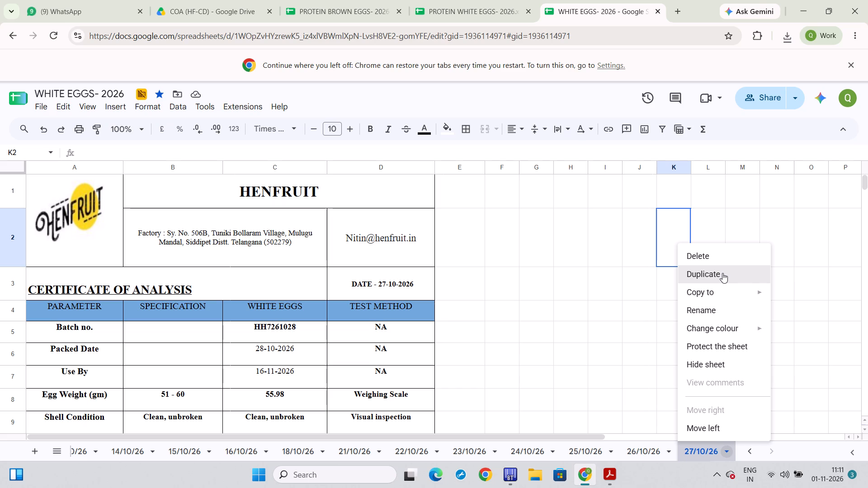
Rename the duplicated White Eggs sheet as 28/10/26.
double_click(689, 446)
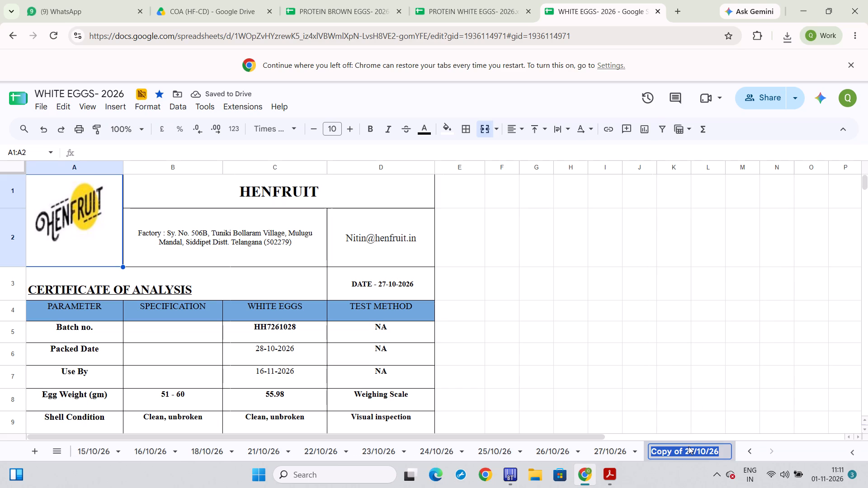
key("BackSpace")
type("28")
key("BackSpace")
key("BackSpace")
key("BackSpace")
type("28")
type("/10")
type("/26")
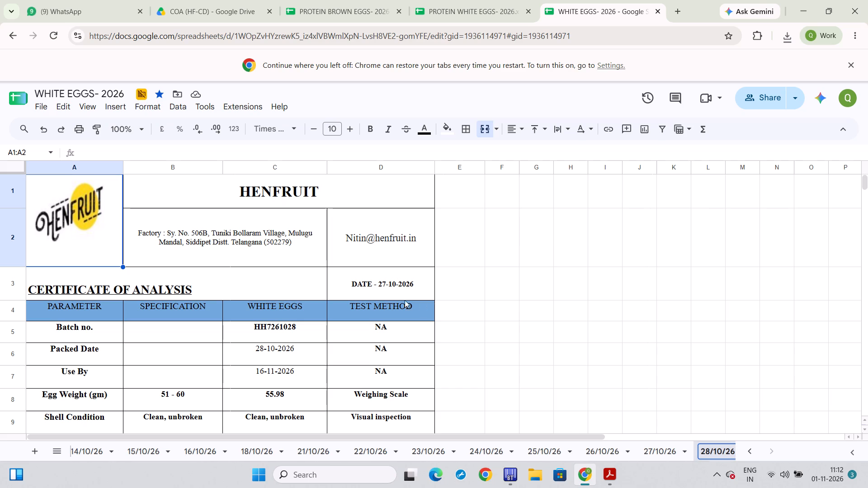
Change the certificate date in the White Eggs sheet header to 28-10-2026.
double_click(387, 285)
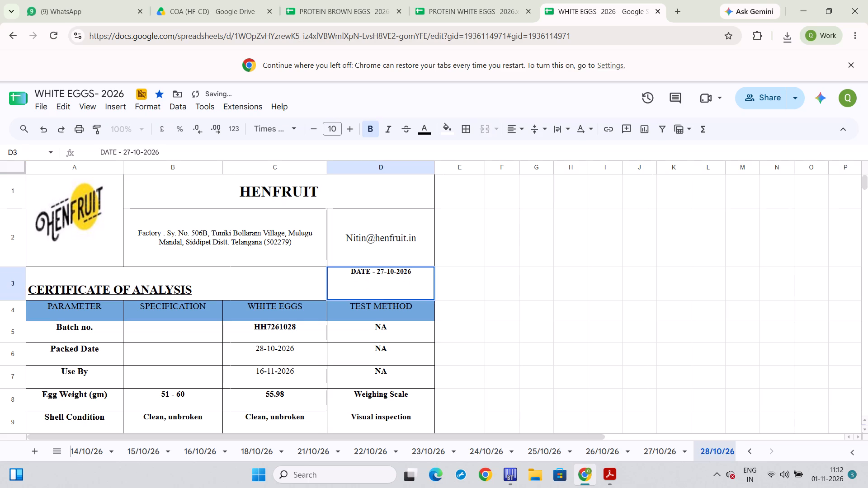
left_click(384, 272)
key("BackSpace")
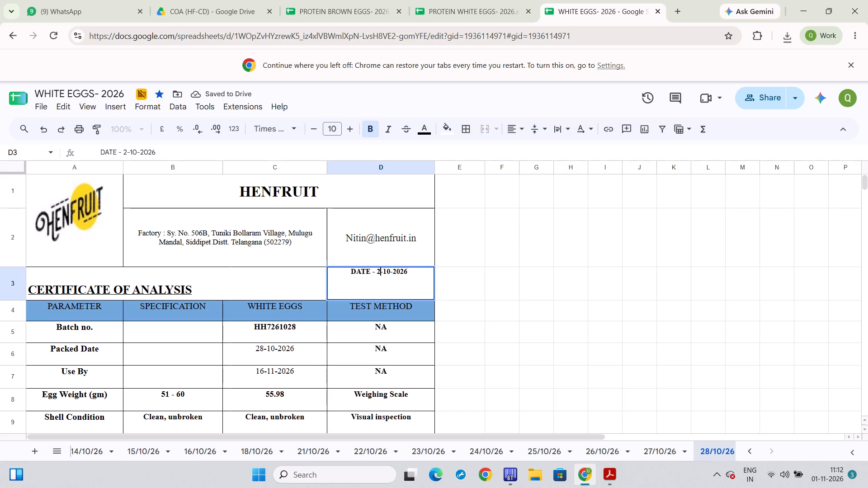
key("8")
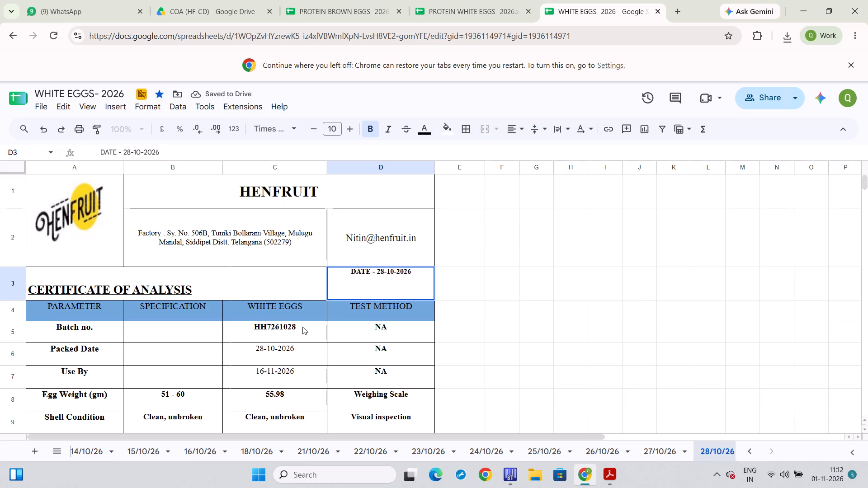
Set the White Eggs batch number to HH3271029.
double_click(302, 327)
key("BackSpace")
key("BackSpace")
key("BackSpace")
key("BackSpace")
key("BackSpace")
key("BackSpace")
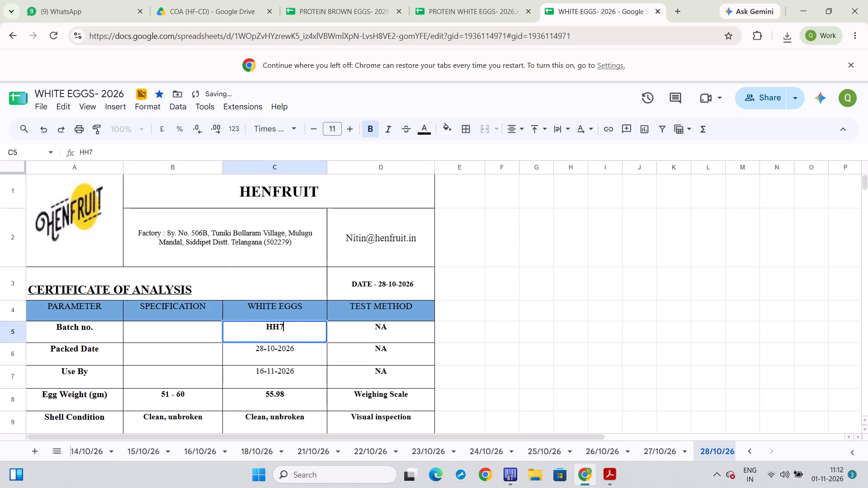
key("BackSpace")
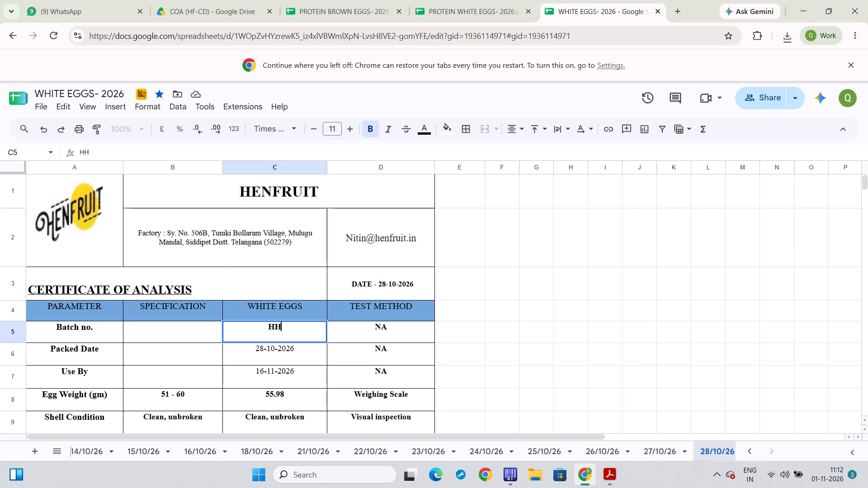
key("3")
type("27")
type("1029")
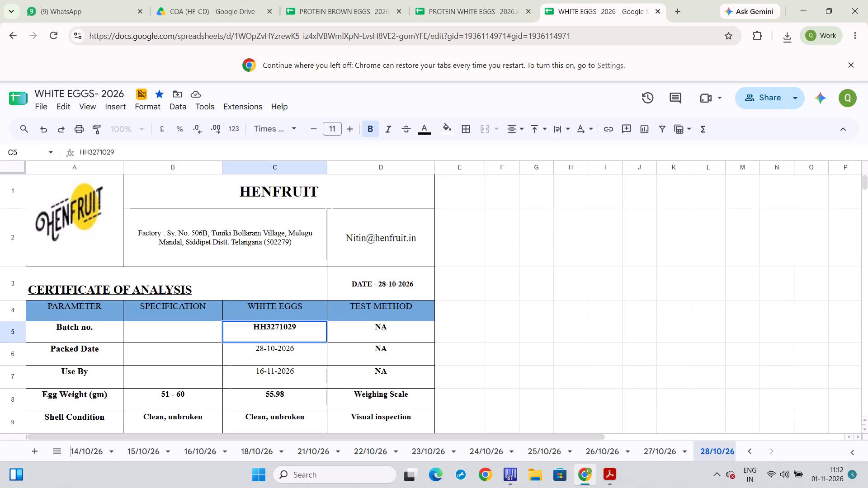
Set the White Eggs Packed Date to 29-10-2026 and the Use By date to 17-11-2026.
double_click(297, 352)
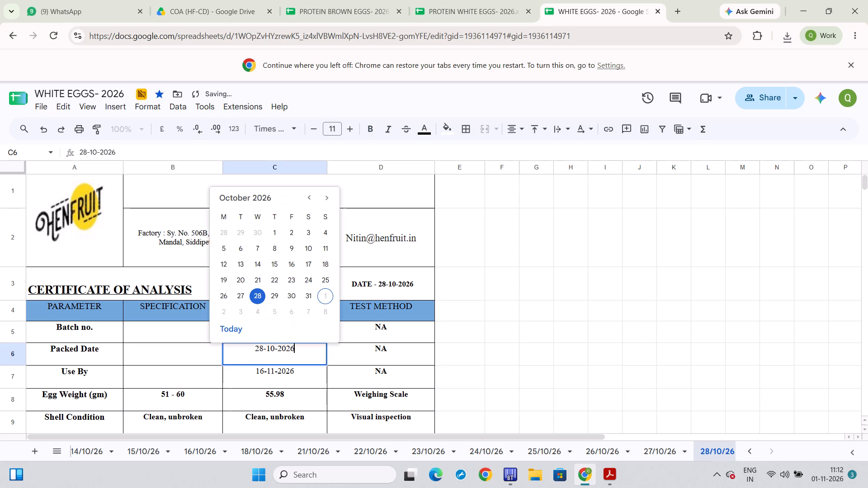
left_click(275, 295)
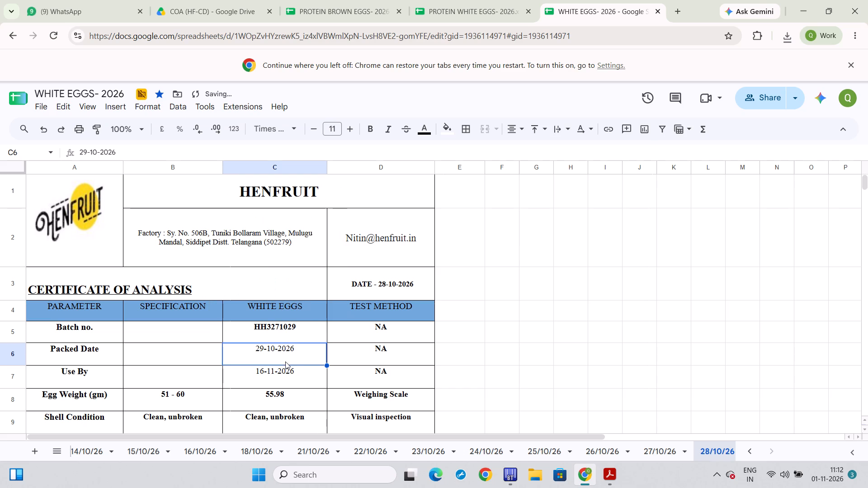
double_click(301, 377)
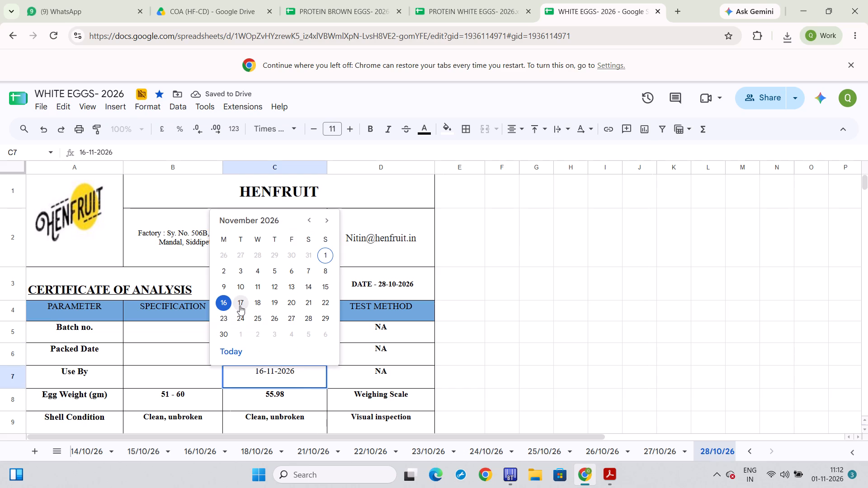
left_click(240, 305)
Set the White Eggs egg weight to 54.45 gm.
left_click(298, 397)
double_click(298, 397)
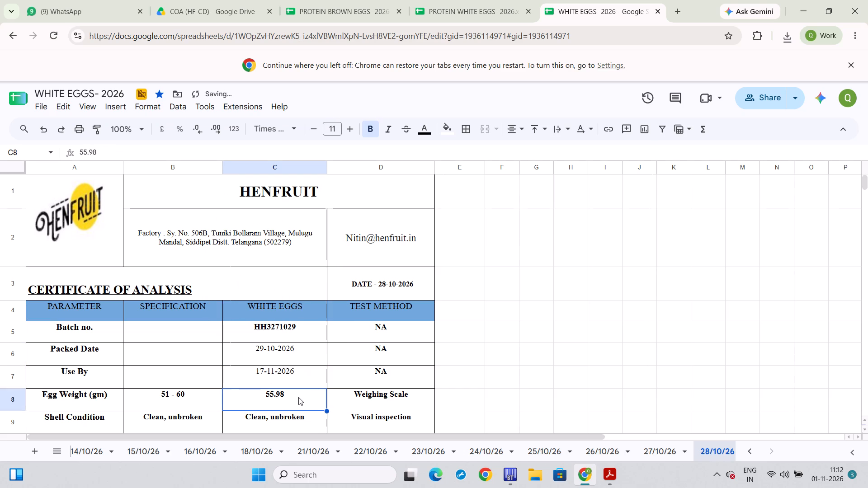
key("BackSpace")
key("BackSpace")
key("BackSpace")
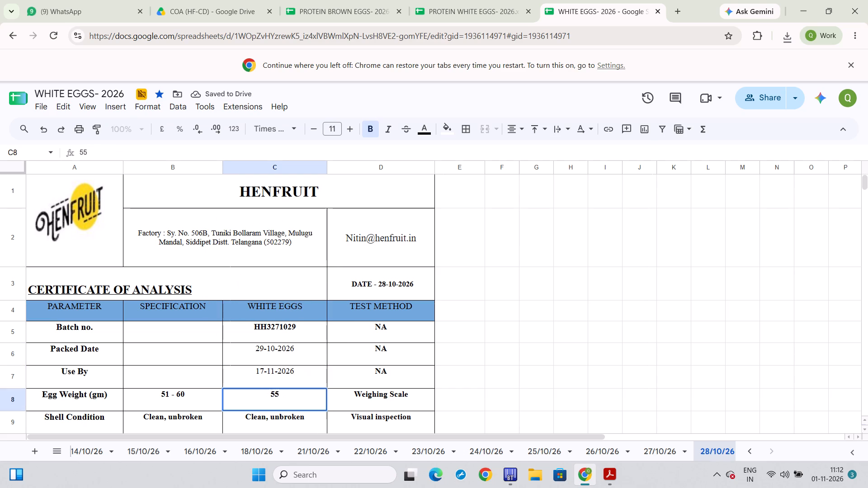
key("BackSpace")
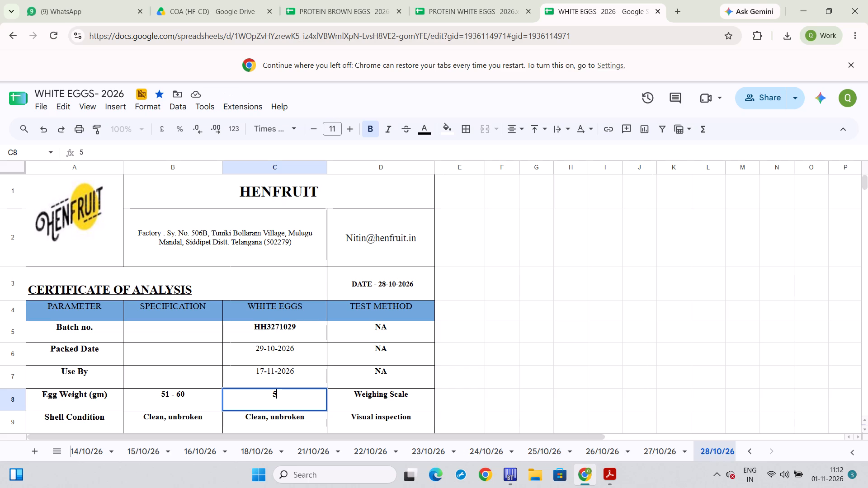
key("4")
key("period")
type("45")
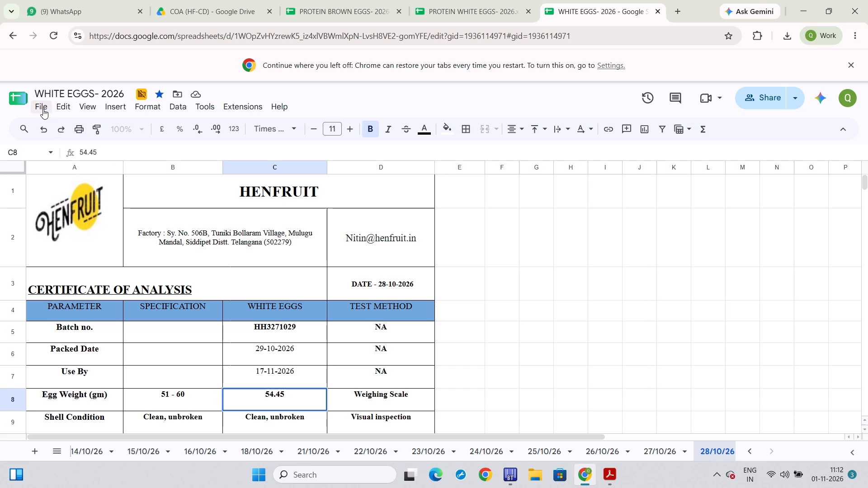
Export the current White Eggs 28/10/26 certificate sheet as a PDF with the existing page settings.
left_click(42, 110)
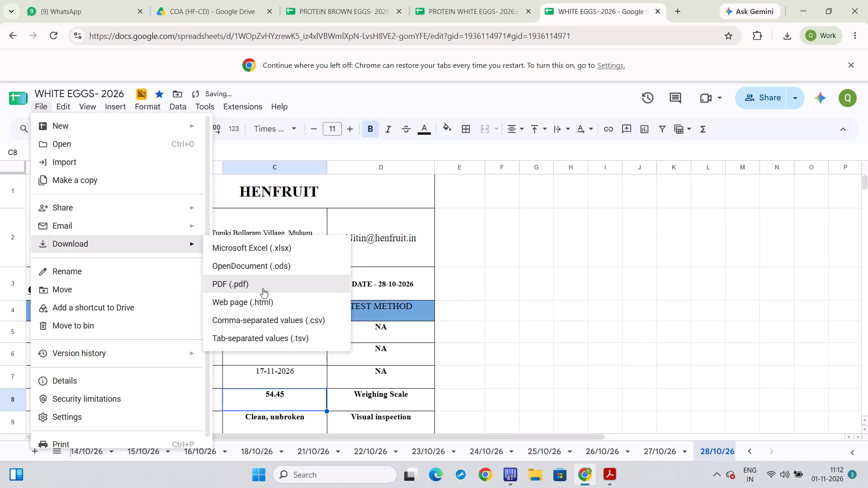
left_click(263, 288)
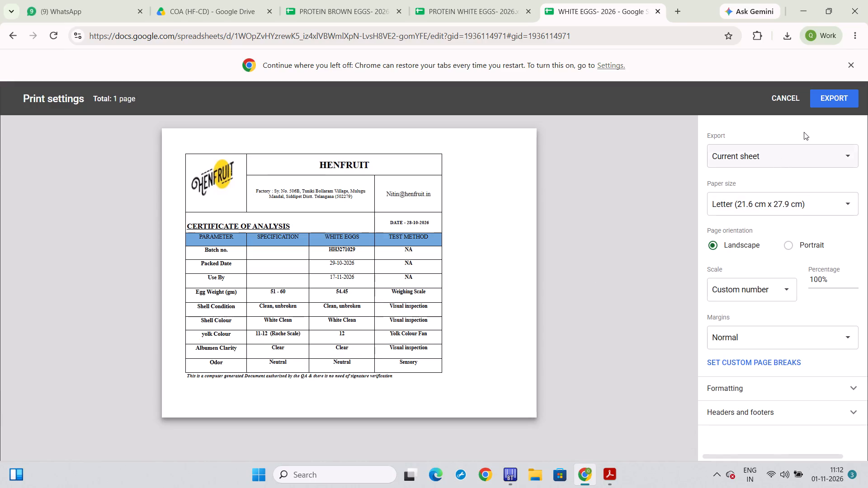
left_click(835, 97)
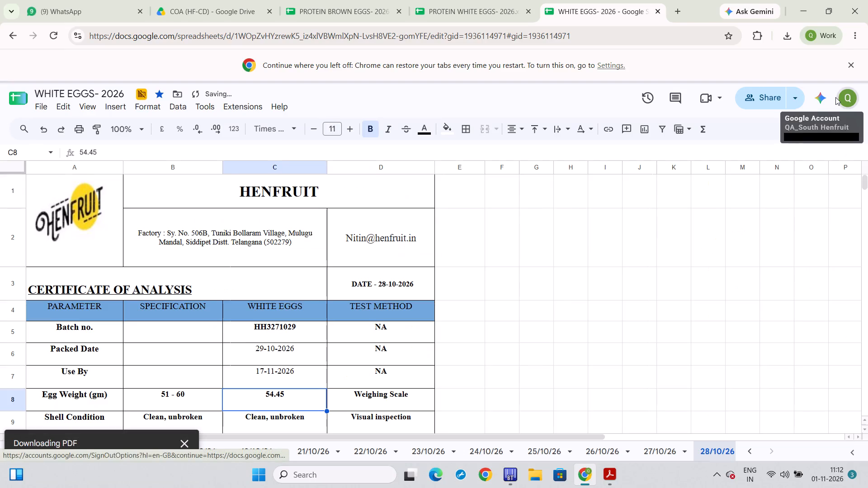
Try to switch to the open WhatsApp page in the browser.
left_click(82, 18)
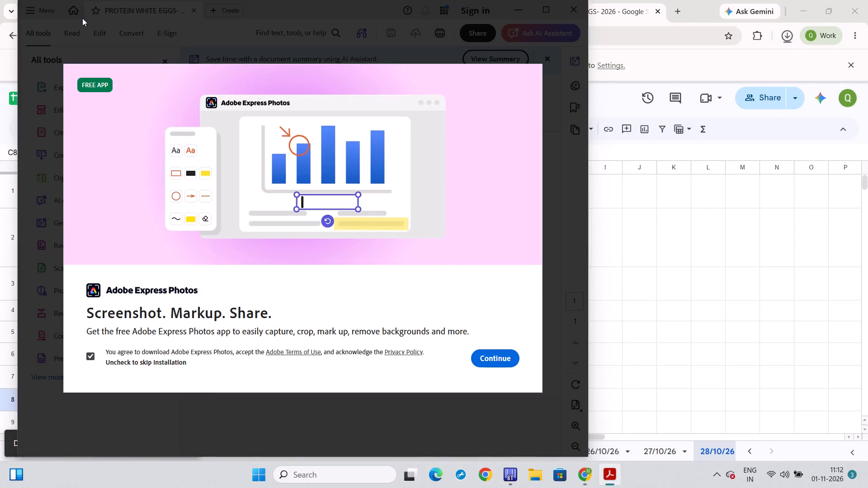
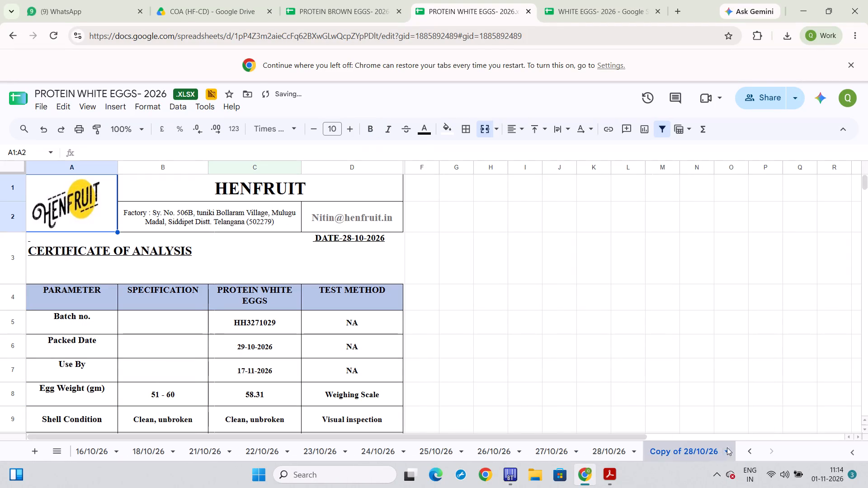
Rename the copied 28/10/26 sheet in the Protein White Eggs workbook as 29/10/26.
double_click(703, 453)
key("BackSpace")
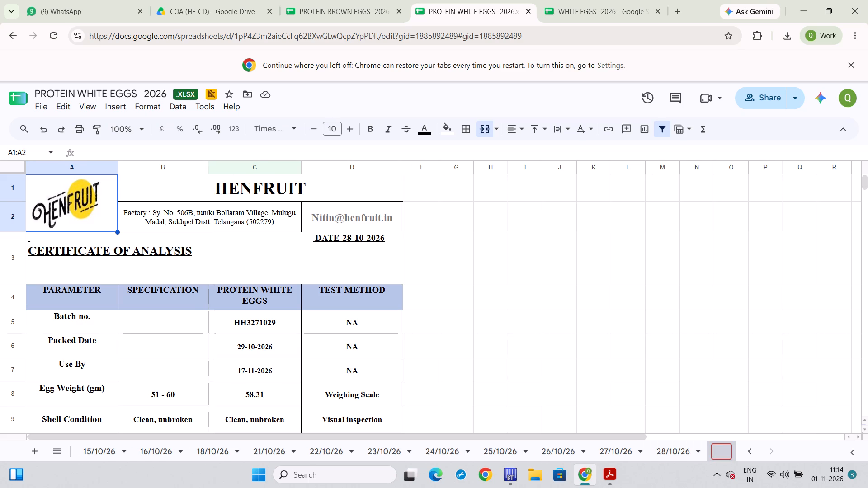
key("2")
key("9")
type("/10/26")
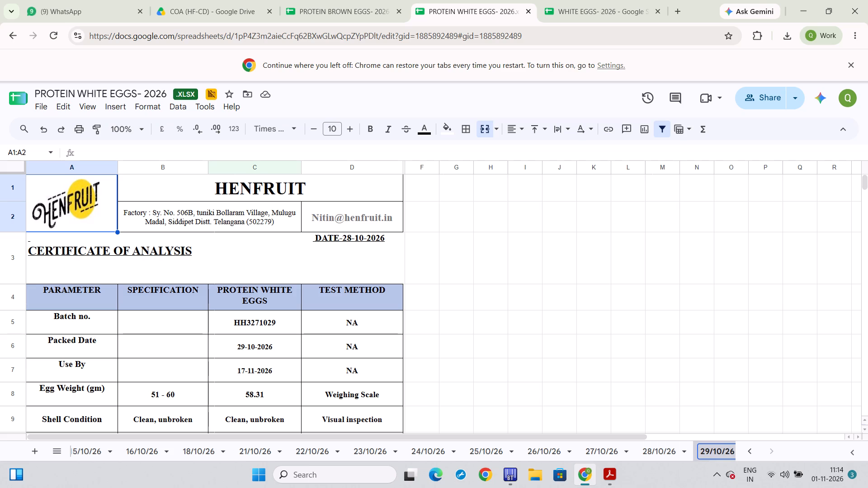
Change the date in the Protein White Eggs certificate heading to 29-10-2026.
double_click(349, 240)
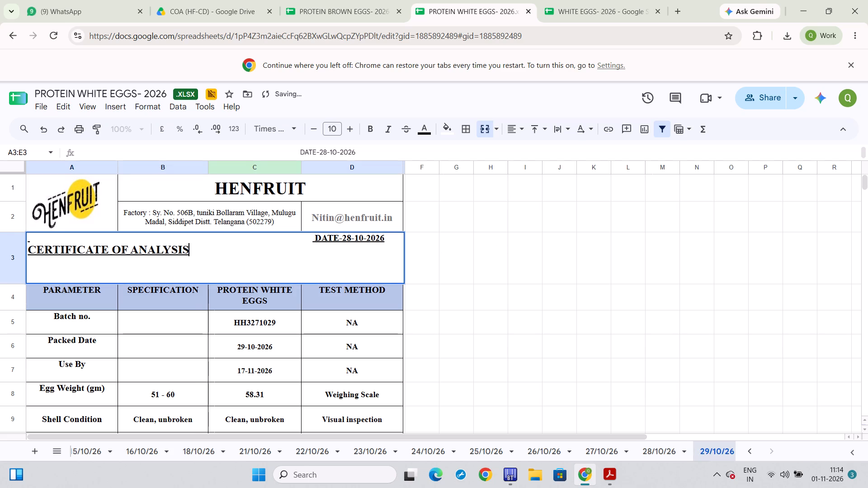
left_click(352, 239)
key("BackSpace")
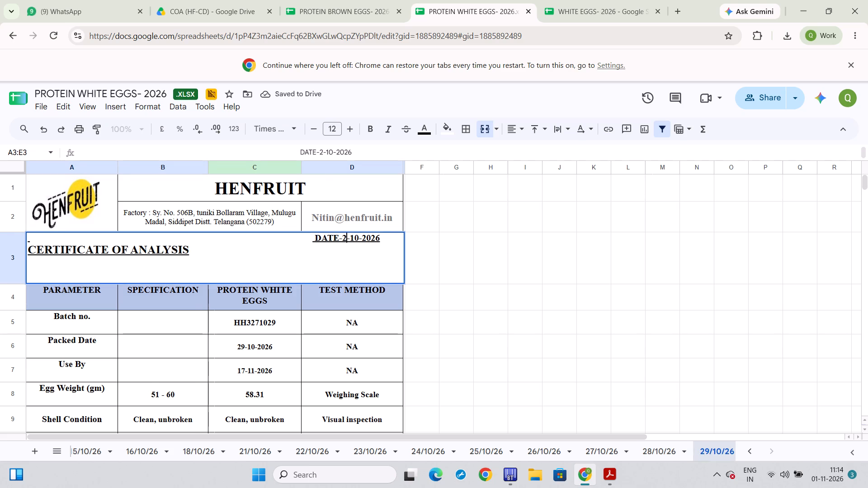
key("9")
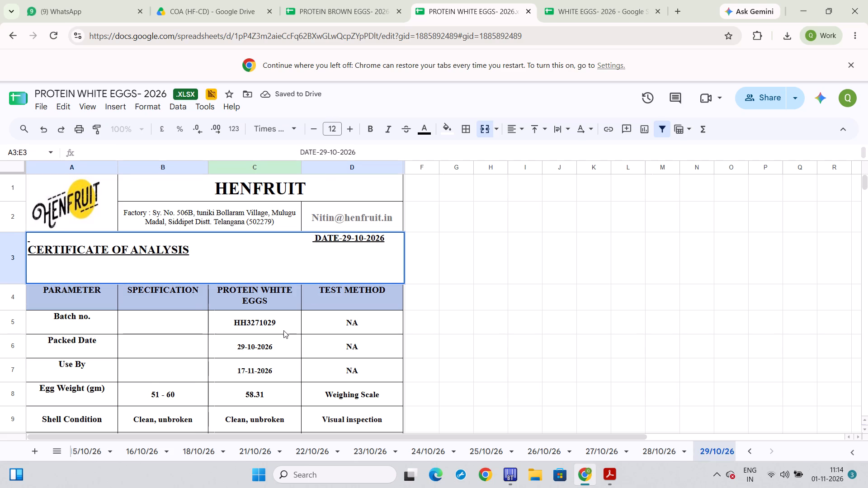
Set the Protein White Eggs batch number to HH7281030.
double_click(283, 330)
key("BackSpace")
key("BackSpace")
key("BackSpace")
key("BackSpace")
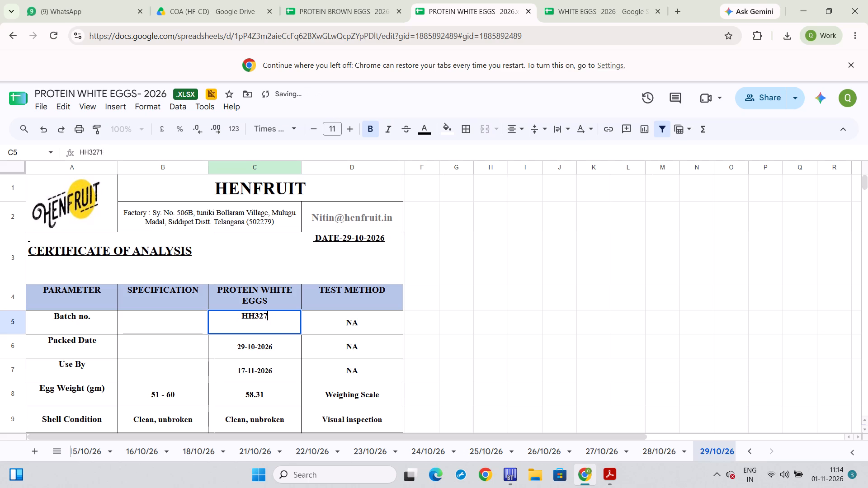
key("BackSpace")
key("BackSpace")
key("BackSpace")
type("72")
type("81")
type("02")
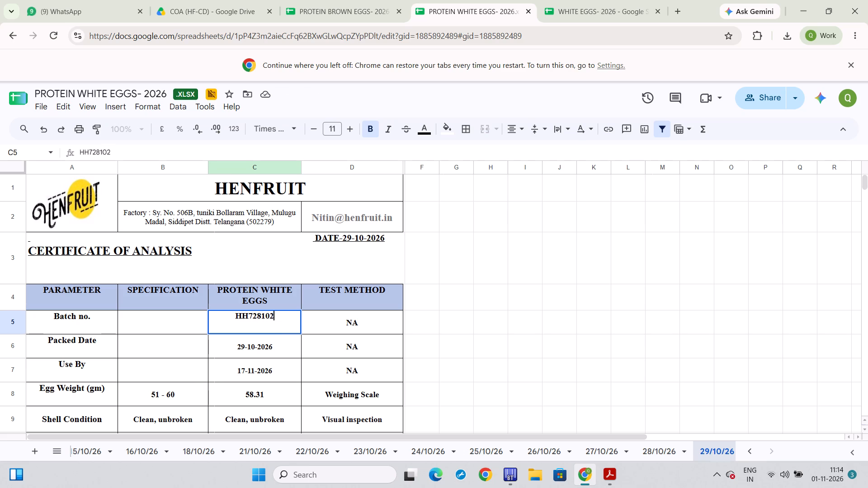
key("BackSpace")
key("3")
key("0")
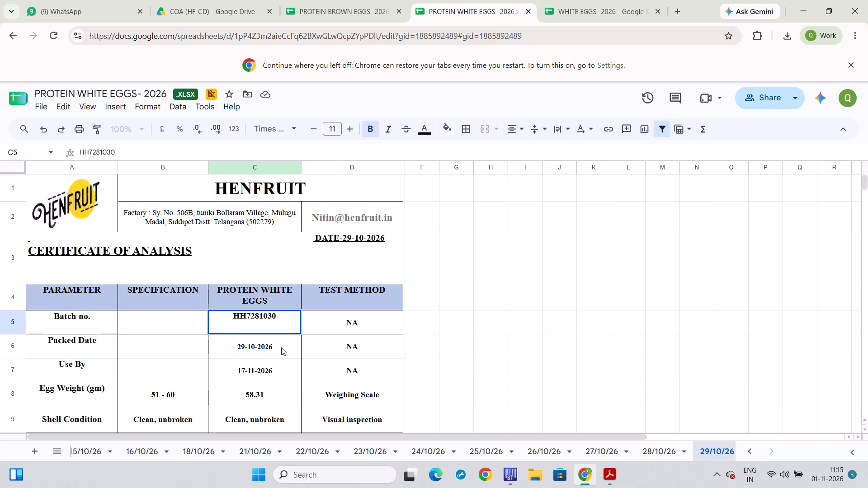
Set the Protein White Eggs Packed Date to 30-10-2026 and the Use By date to 18-11-2026.
double_click(281, 347)
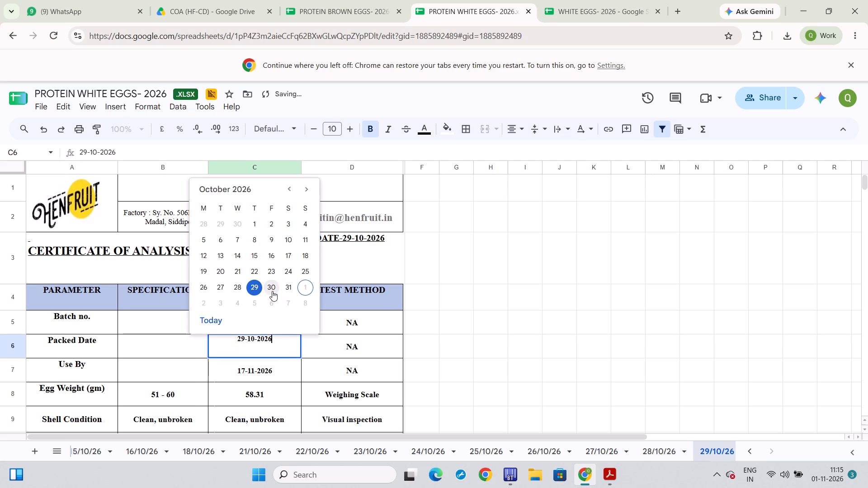
left_click(272, 291)
double_click(280, 373)
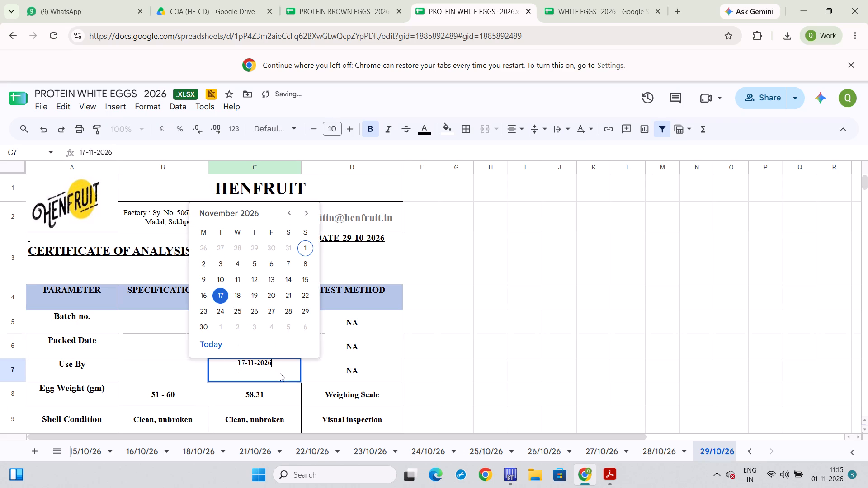
left_click(235, 290)
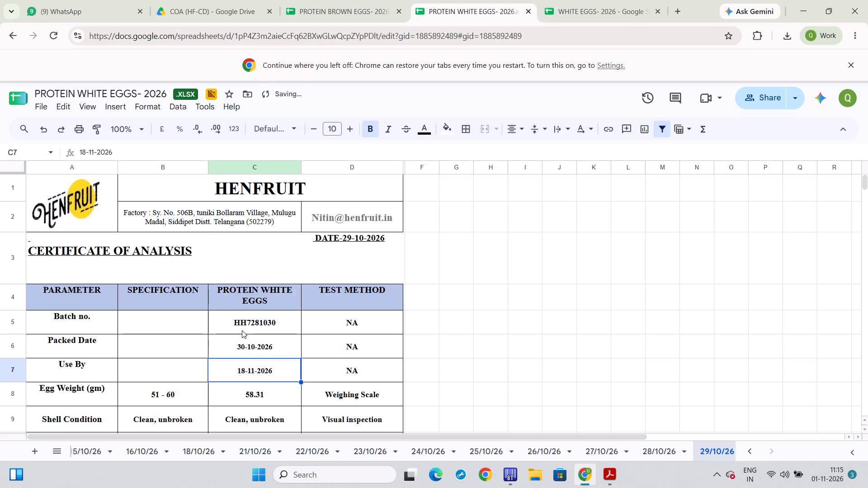
Set the Protein White Eggs egg weight to 57.87 gm.
double_click(273, 392)
key("BackSpace")
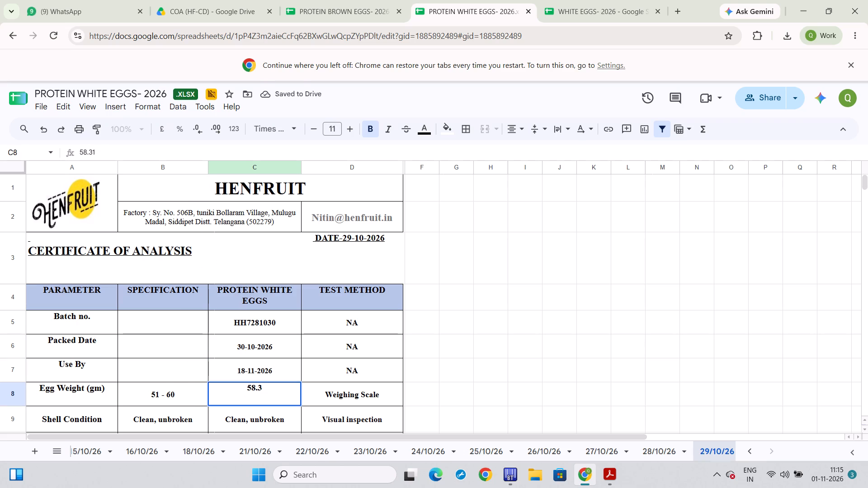
key("BackSpace")
key("BackSpace")
key("BackSpace")
type("7.")
type("87")
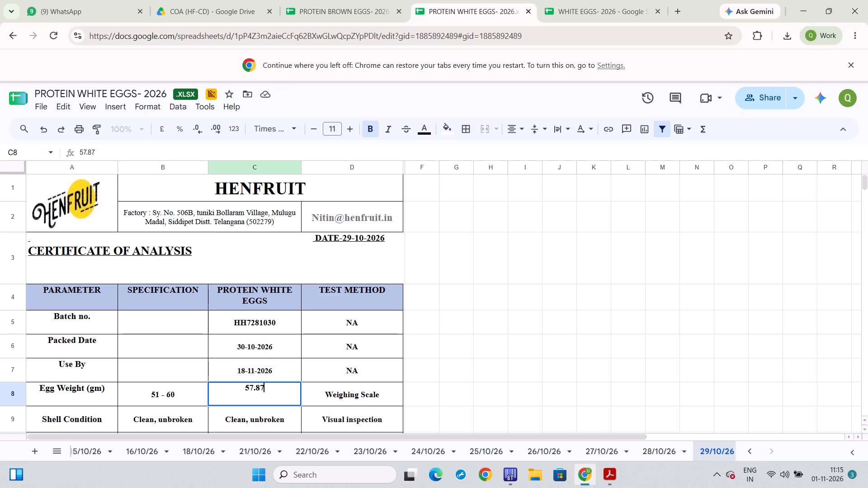
Export the current Protein White Eggs 29/10/26 certificate sheet as a PDF with the existing page settings.
left_click(47, 109)
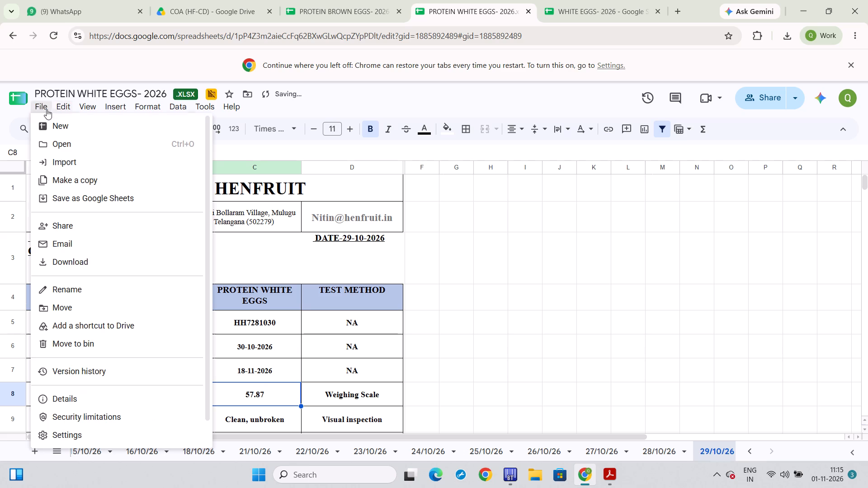
left_click(166, 259)
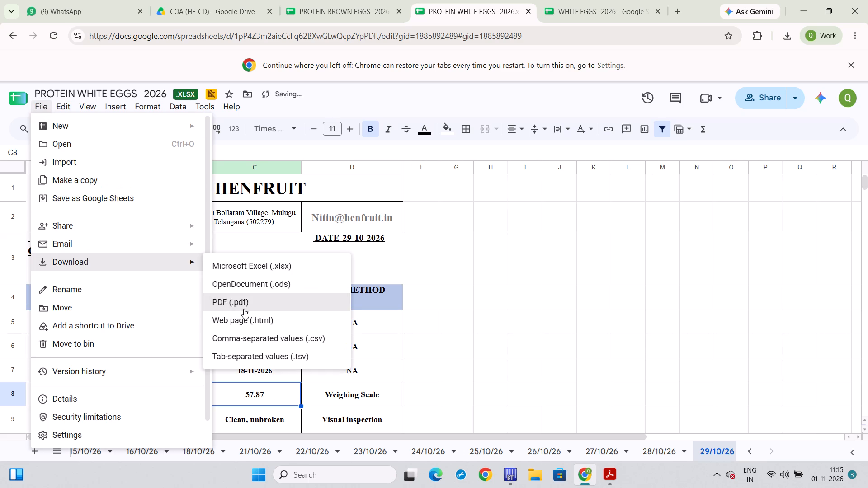
left_click(244, 309)
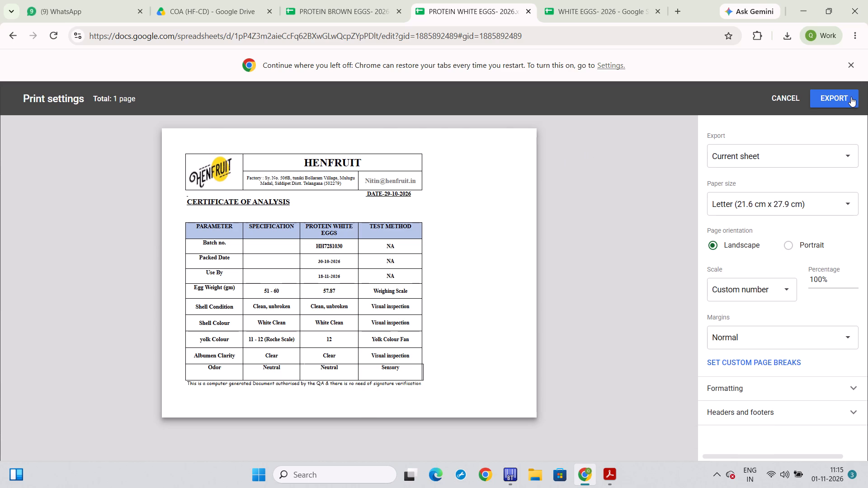
left_click(851, 97)
In the White Eggs workbook, duplicate the 28/10/26 sheet and name the copy 29/10/26.
left_click(591, 0)
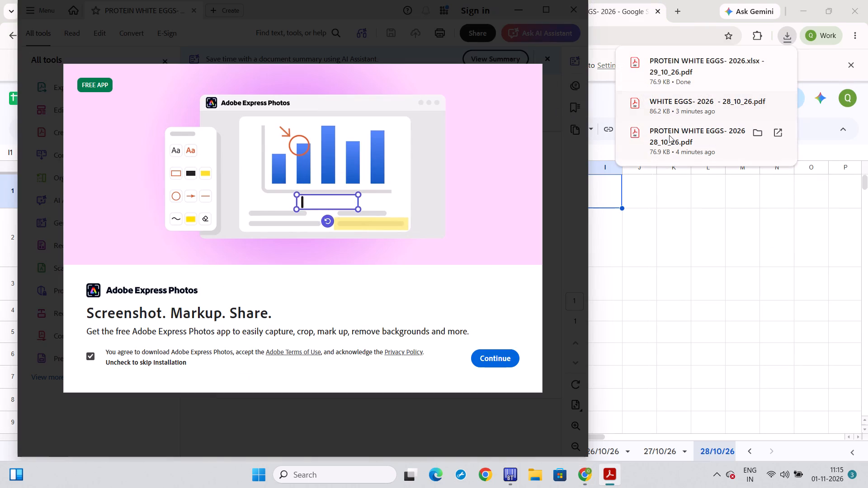
left_click(684, 246)
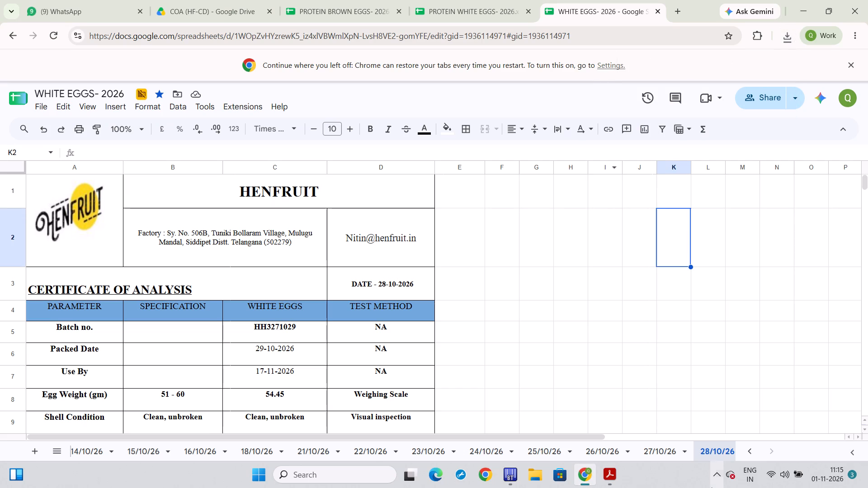
scroll(712, 449, "down", 3)
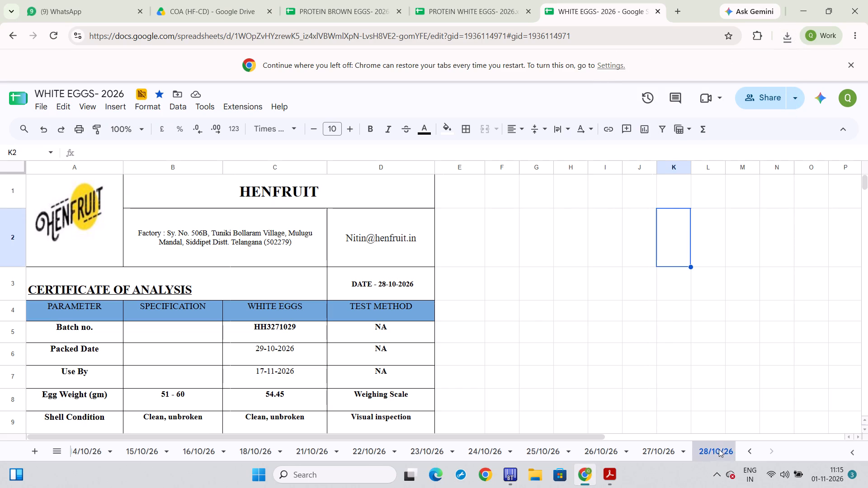
left_click(722, 449)
left_click(731, 275)
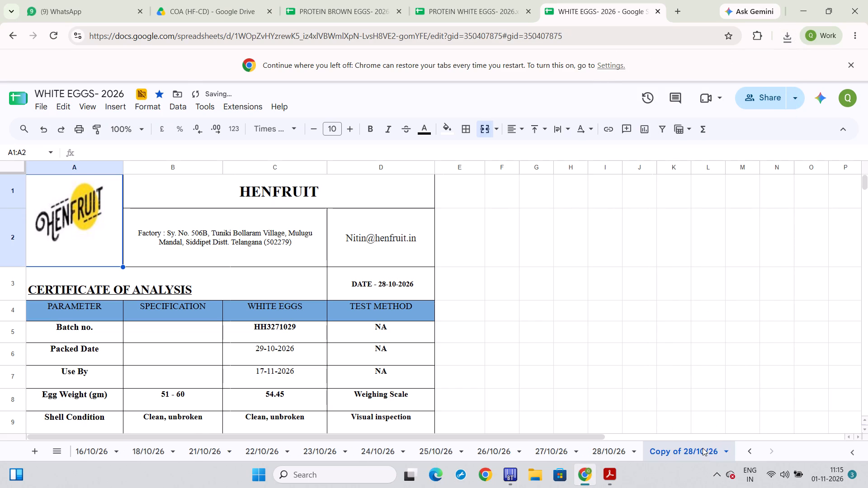
double_click(703, 448)
key("BackSpace")
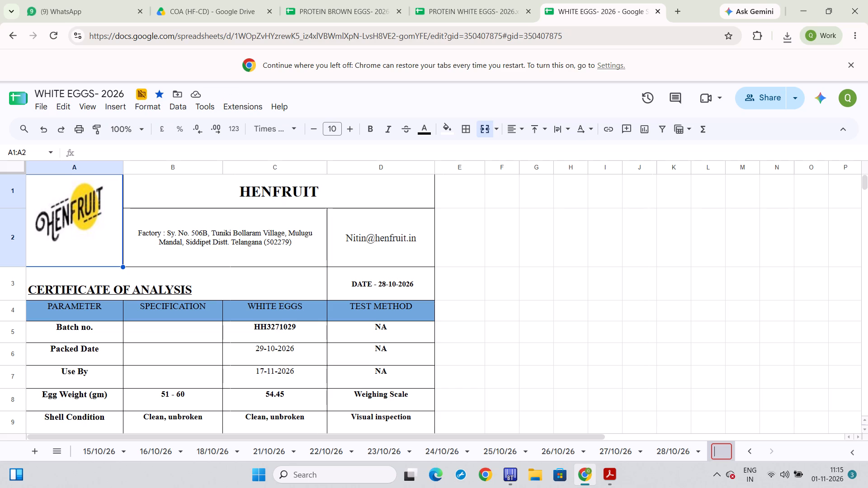
key("2")
type("9/10")
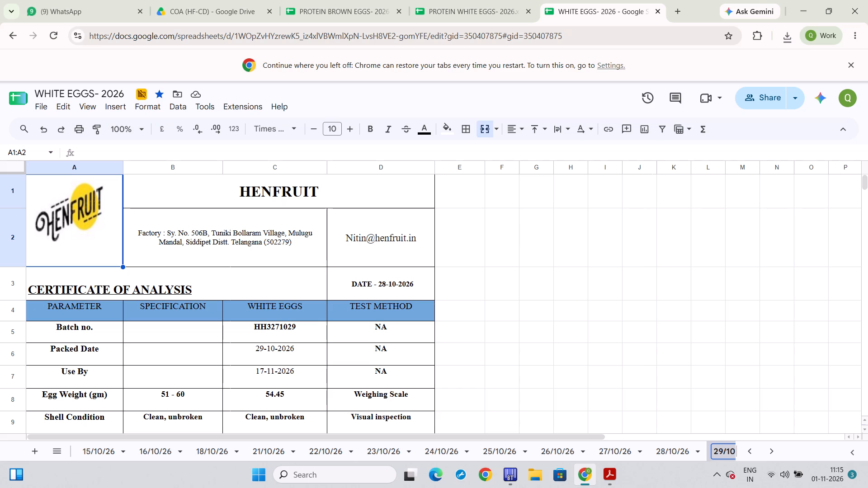
type("/26")
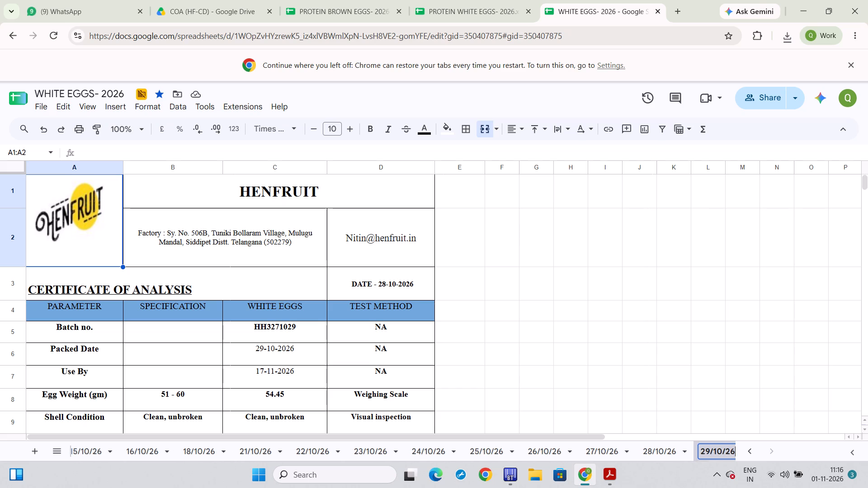
Change the date in the White Eggs certificate heading to 29-10-2026.
double_click(384, 284)
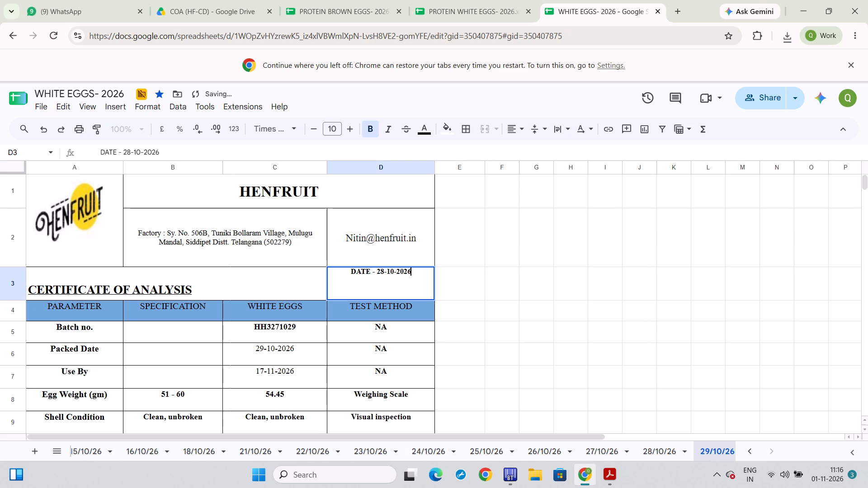
left_click(384, 272)
key("BackSpace")
key("9")
Set the White Eggs batch number to HH7281030.
double_click(311, 330)
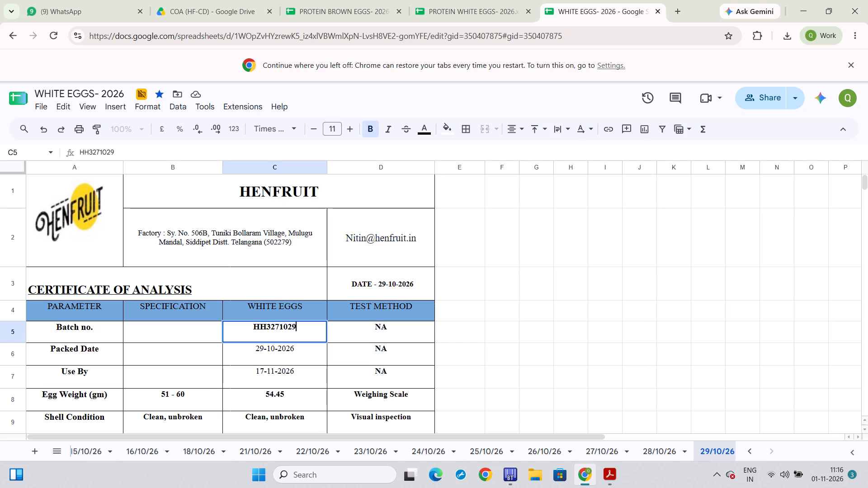
key("BackSpace")
key("BackSpace")
key("BackSpace")
key("BackSpace")
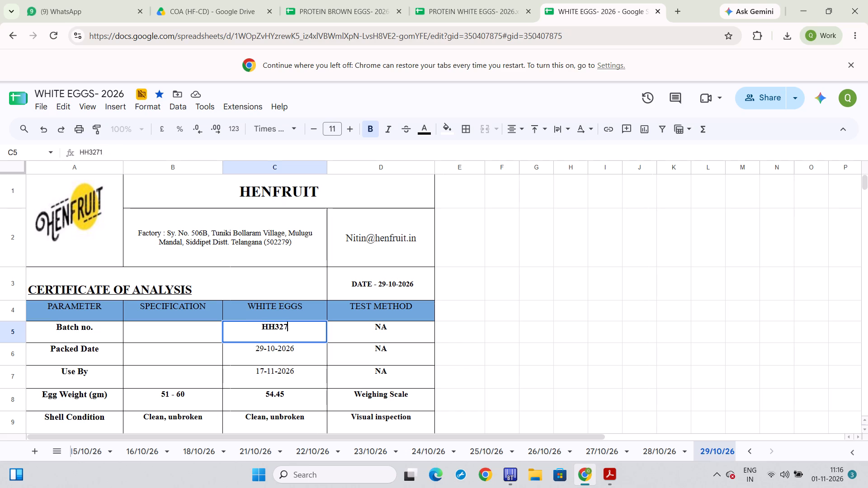
key("BackSpace")
key("BackSpace")
key("BackSpace")
key("7")
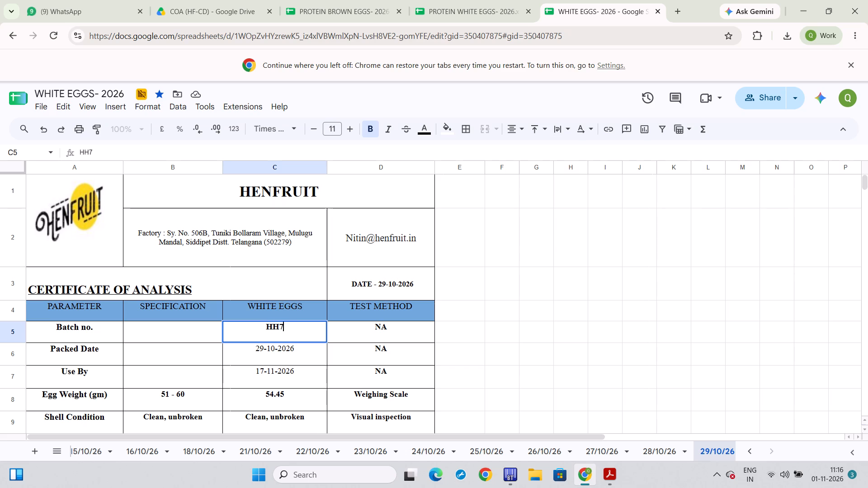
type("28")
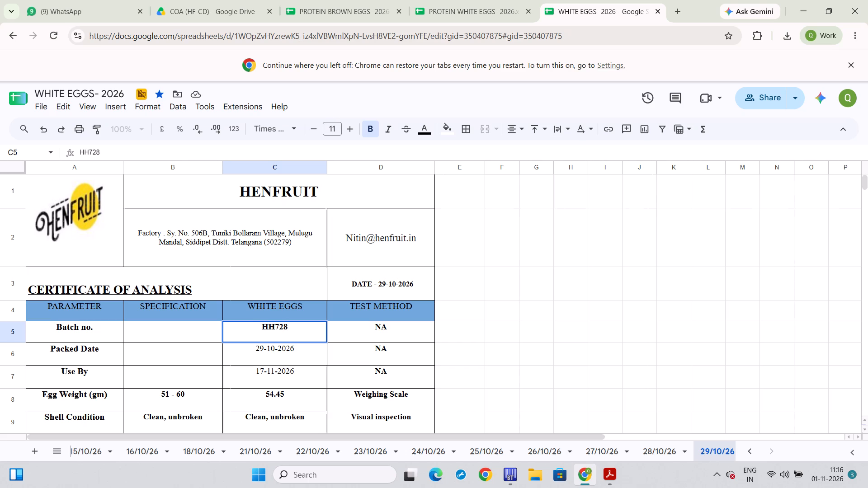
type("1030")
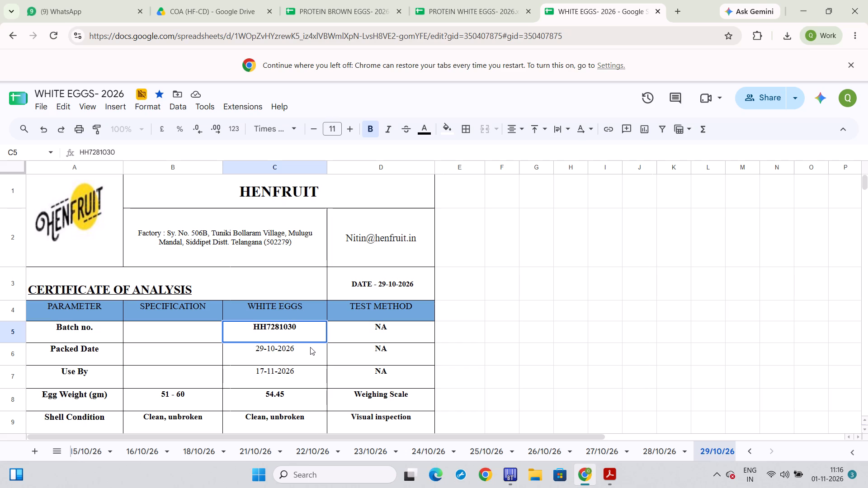
Set the White Eggs packed date to 30-10-2026 and the use-by date to 18-11-2026.
double_click(310, 347)
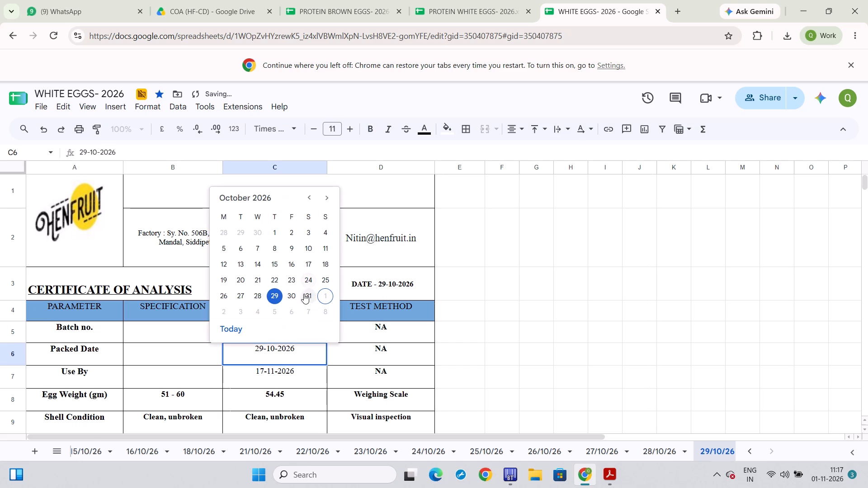
left_click(290, 294)
double_click(306, 378)
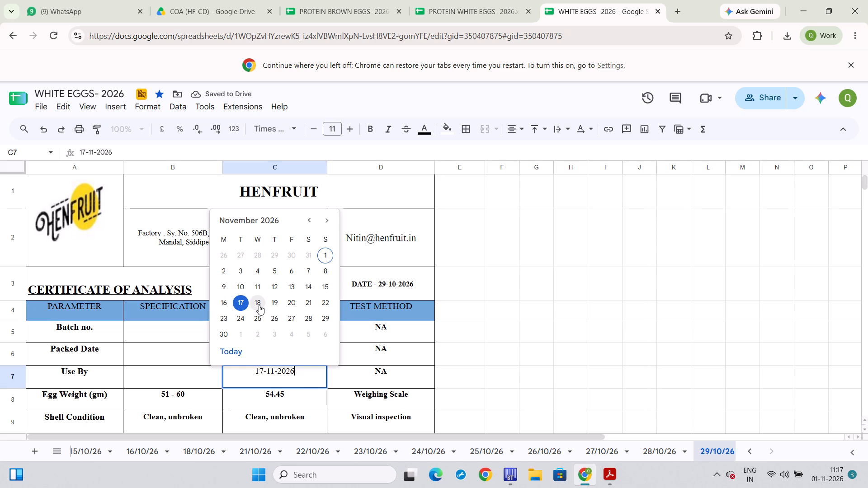
left_click(259, 305)
Set the White Eggs egg weight result to 55.10.
double_click(297, 397)
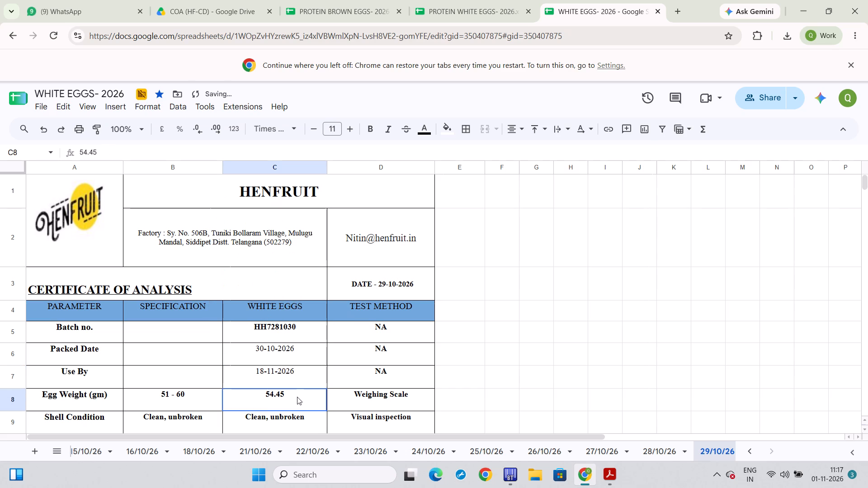
key("BackSpace")
key("BackSpace")
key("BackSpace")
key("BackSpace")
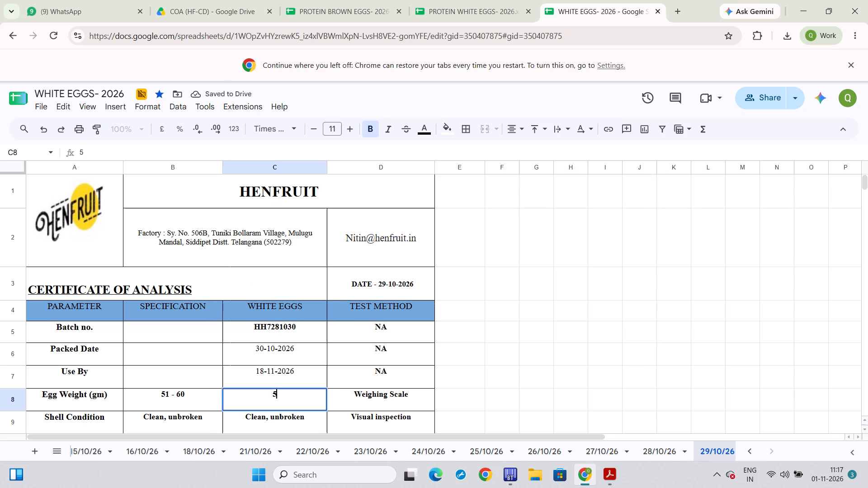
key("5")
key("period")
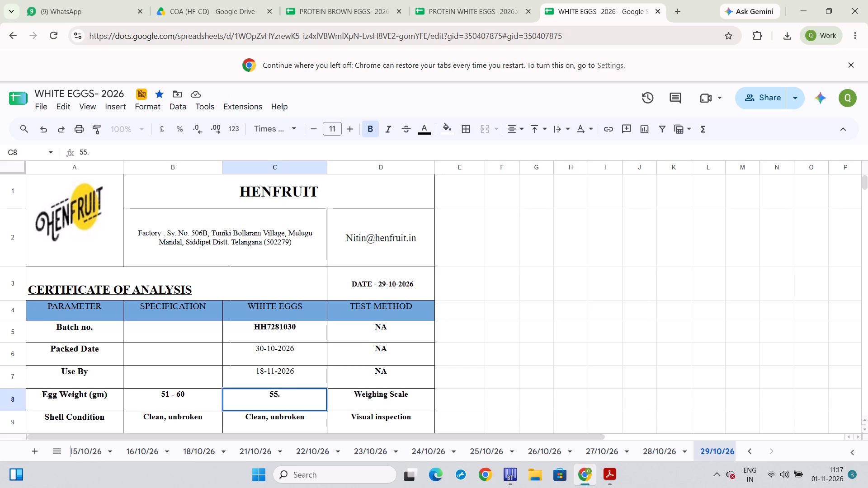
key("1")
key("0")
Export the current White Eggs 29/10/26 certificate sheet as a PDF with the existing page settings.
left_click(39, 108)
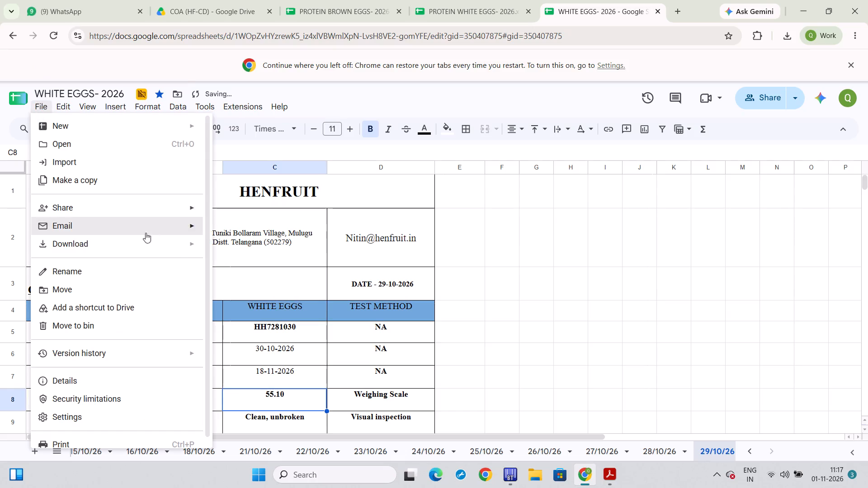
left_click(243, 288)
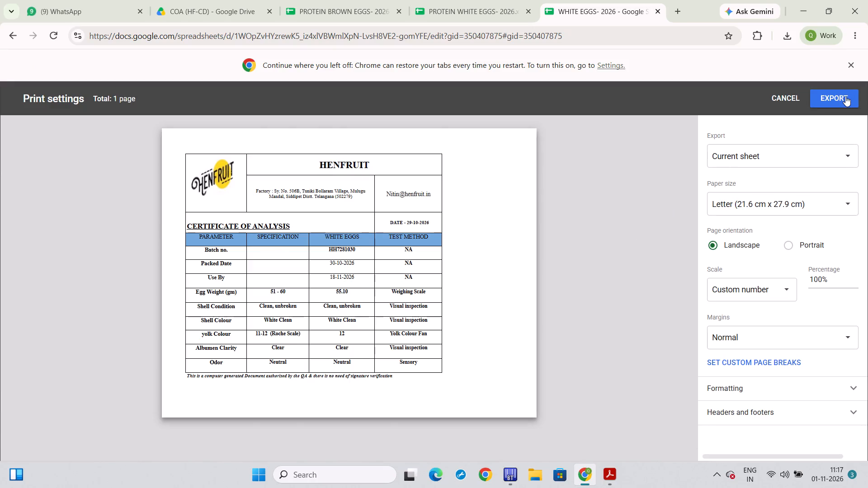
left_click(845, 96)
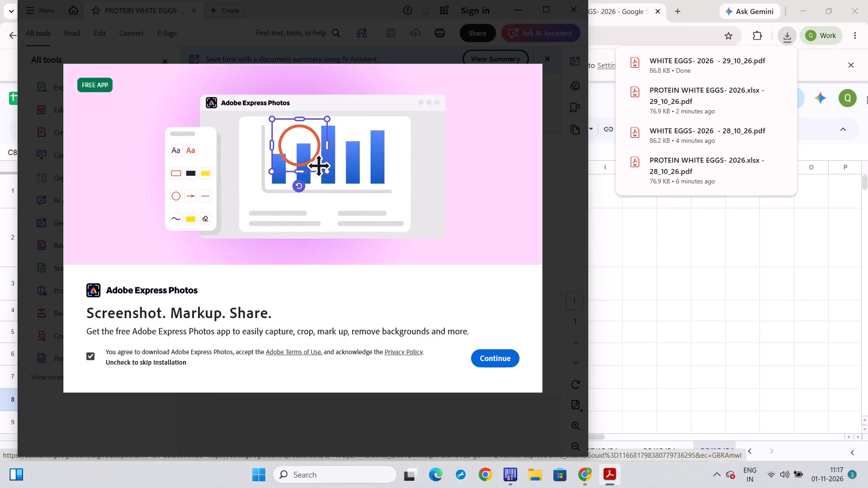
left_click(760, 244)
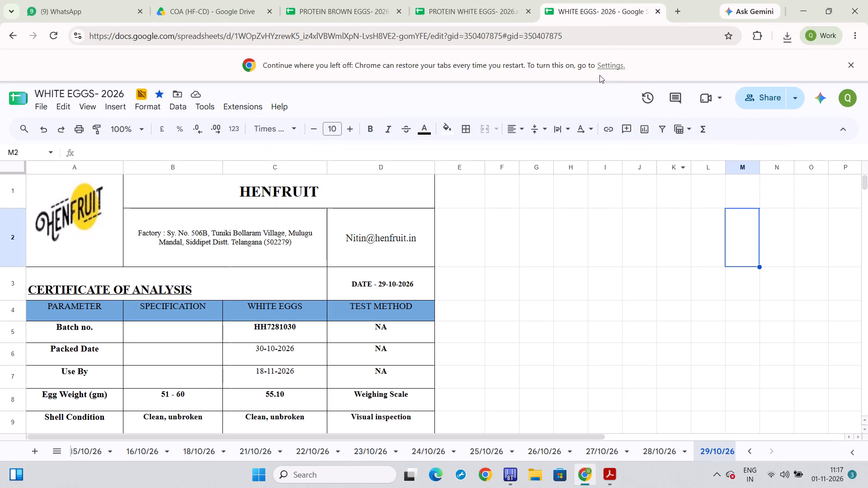
In the Protein Brown Eggs workbook, duplicate the 27/10/26 sheet and name the copy 29/10/26.
left_click(362, 0)
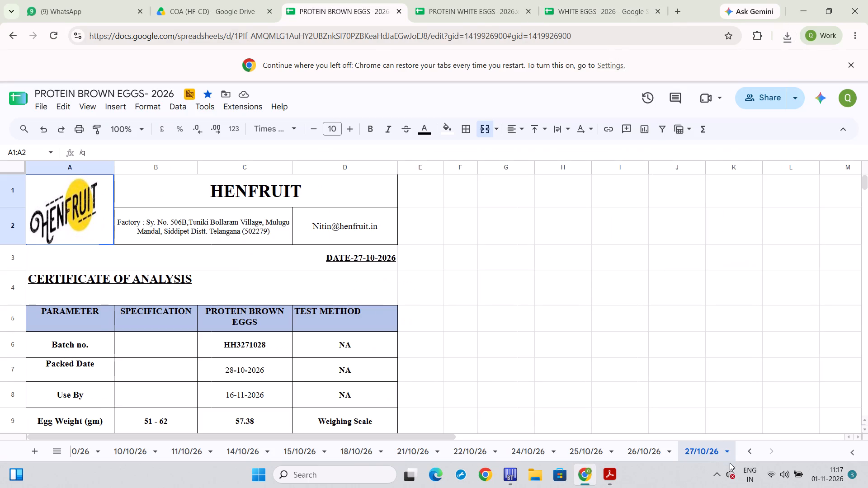
left_click(726, 446)
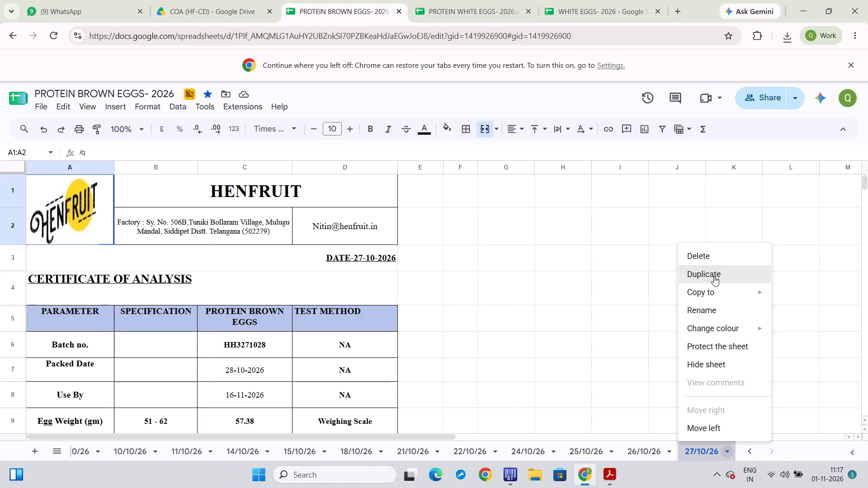
left_click(714, 276)
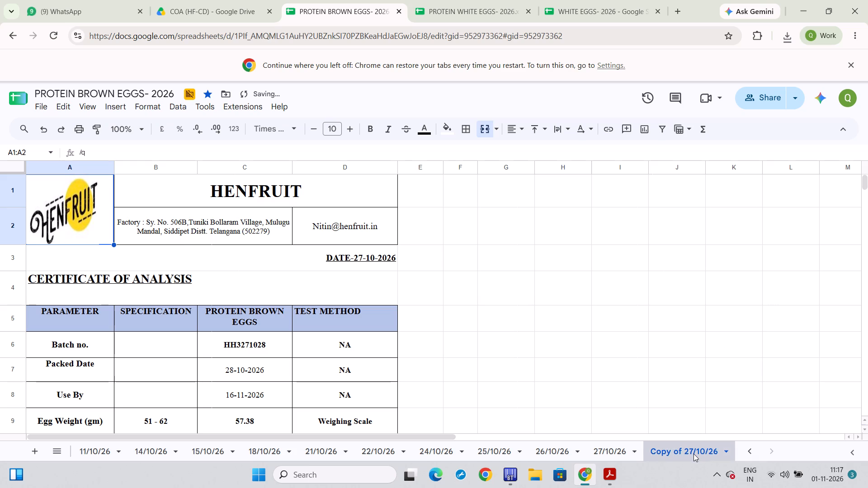
double_click(693, 454)
key("BackSpace")
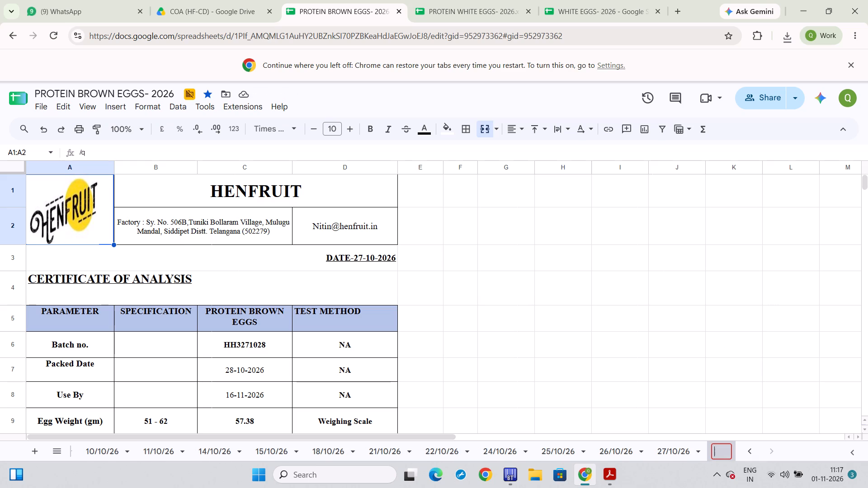
key("2")
key("0")
key("BackSpace")
type("9/1")
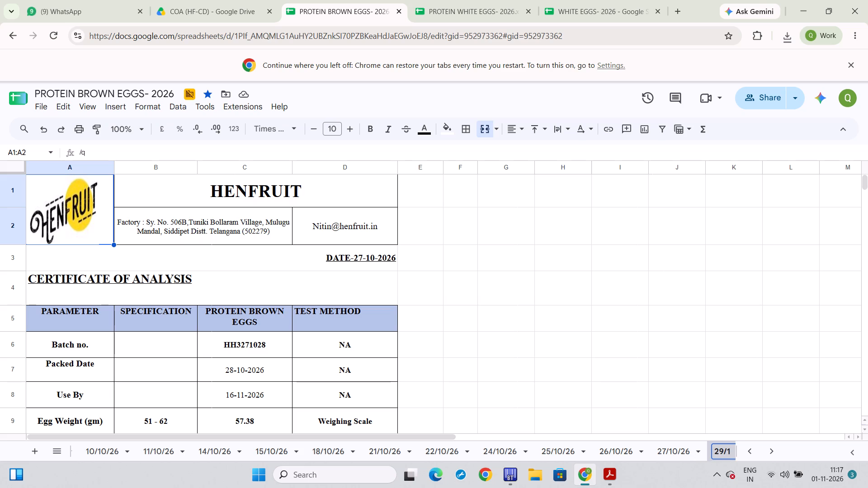
type("0/")
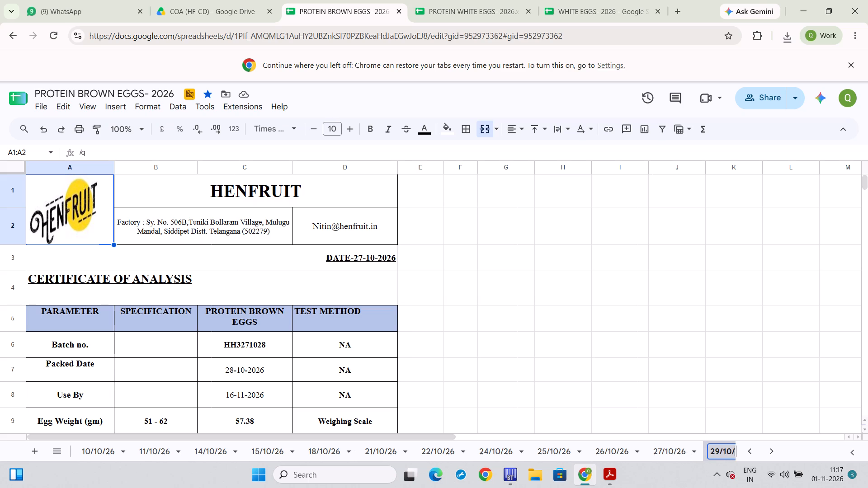
key("2")
key("6")
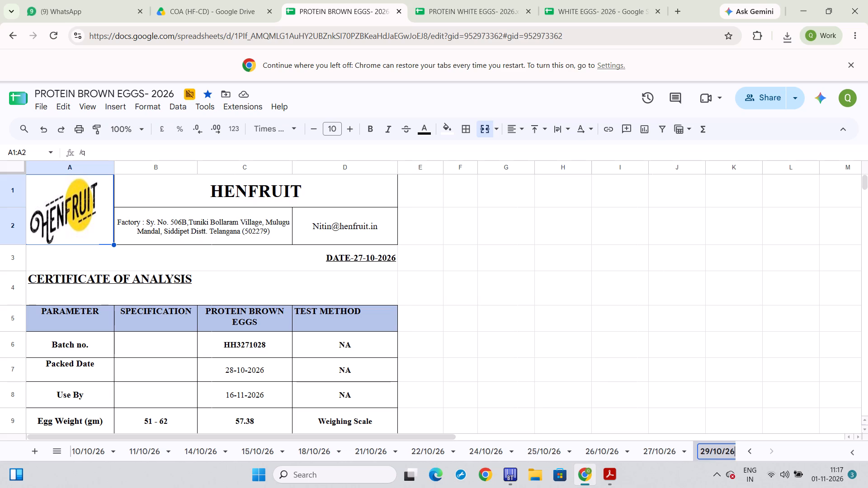
Change the date in the Protein Brown Eggs certificate heading to 29-10-2026.
double_click(363, 256)
double_click(363, 256)
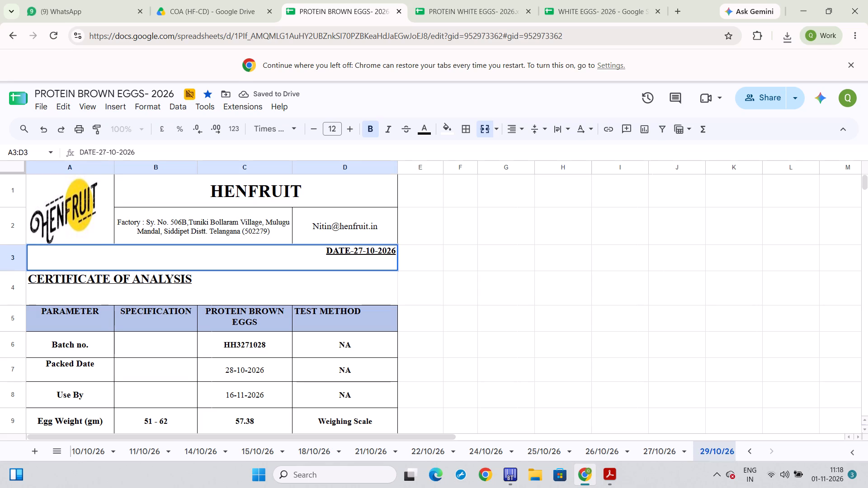
left_click(362, 249)
key("BackSpace")
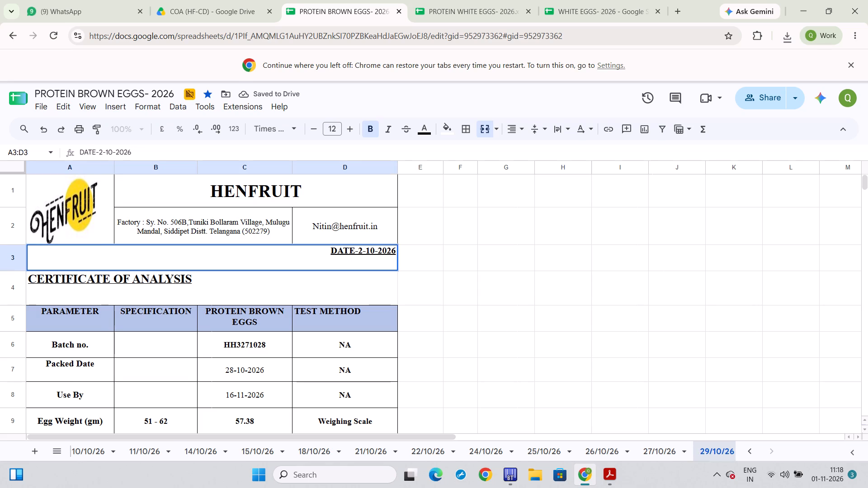
key("9")
Set the Protein Brown Eggs batch number to HH3291030.
double_click(275, 350)
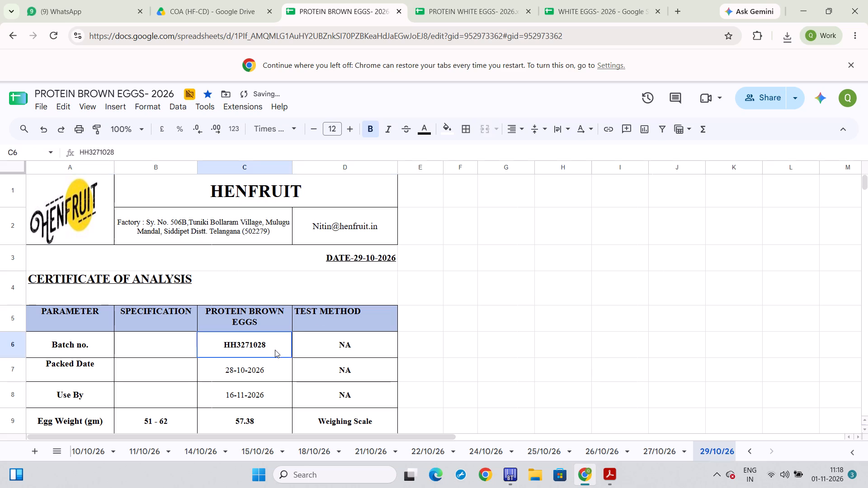
key("BackSpace")
key("BackSpace")
key("BackSpace")
key("BackSpace")
key("BackSpace")
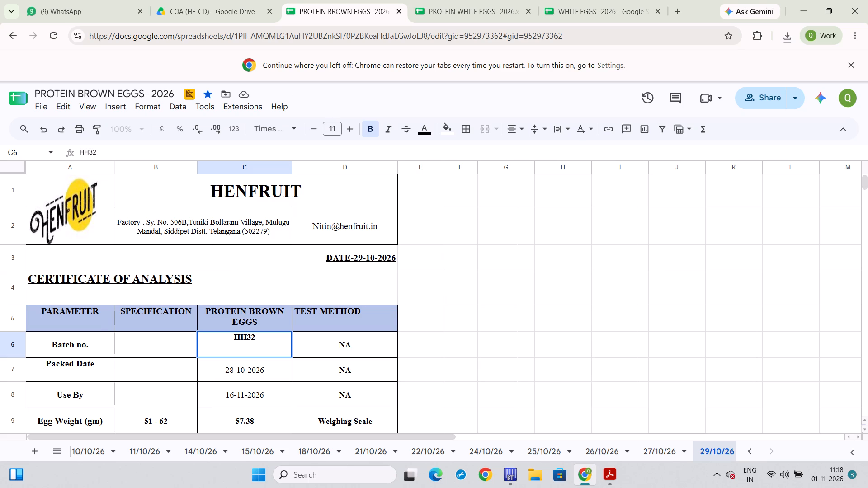
key("9")
type("10")
key("3")
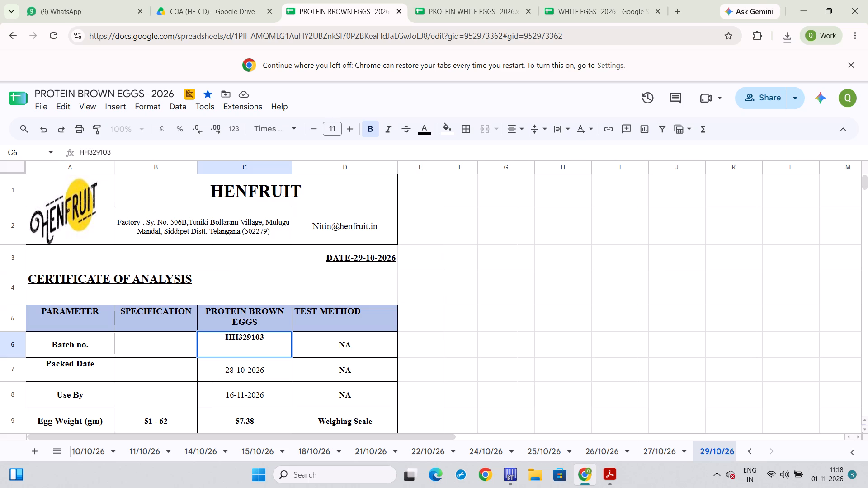
key("0")
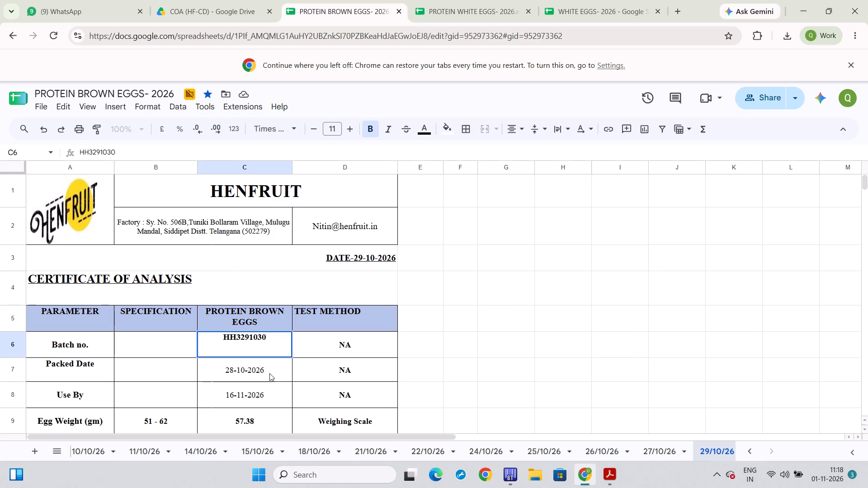
Set the Protein Brown Eggs packed date to 30-10-2026 and the use-by date to 18-11-2026.
double_click(269, 373)
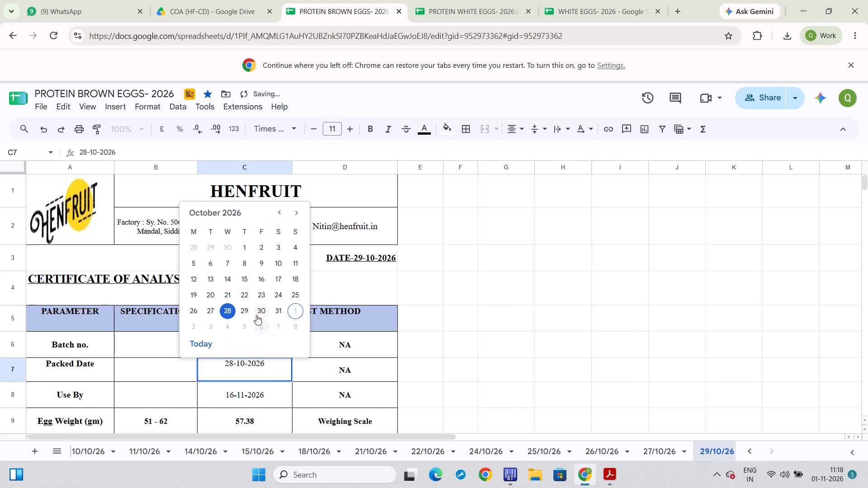
left_click(266, 313)
double_click(266, 393)
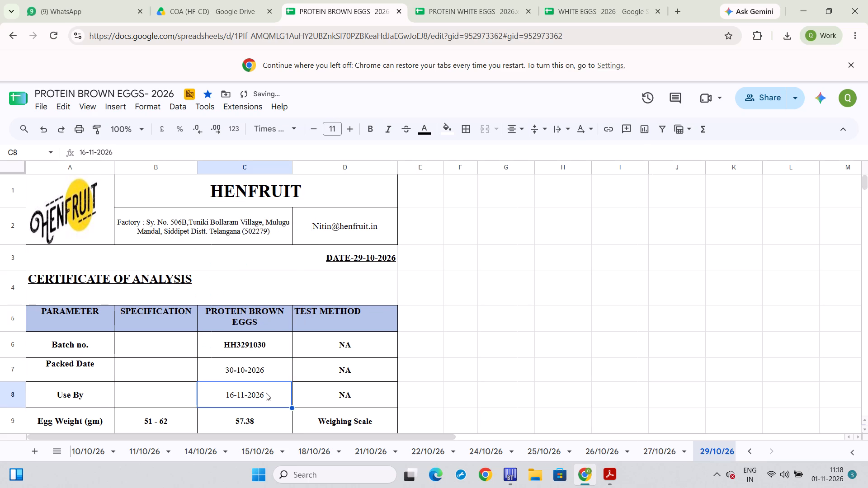
left_click(229, 321)
Set the Protein Brown Eggs egg weight result to 56.38.
double_click(264, 419)
key("BackSpace")
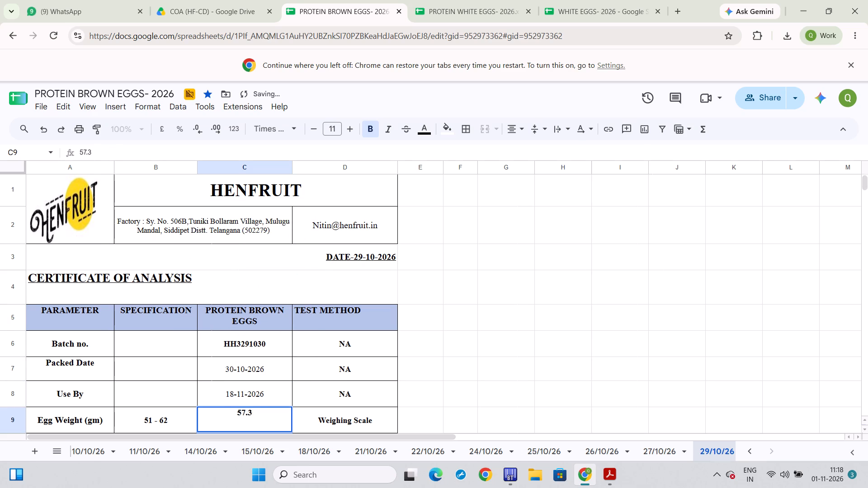
key("BackSpace")
key("BackSpace")
key("BackSpace")
key("6")
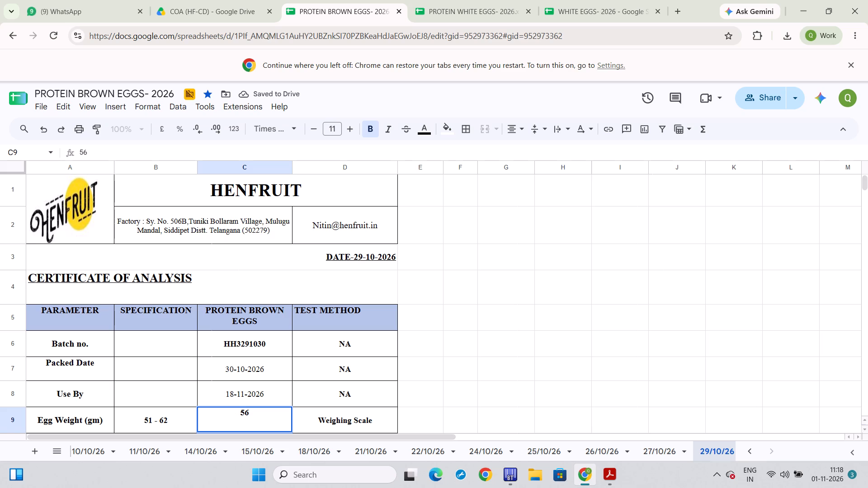
key("period")
type("31")
key("BackSpace")
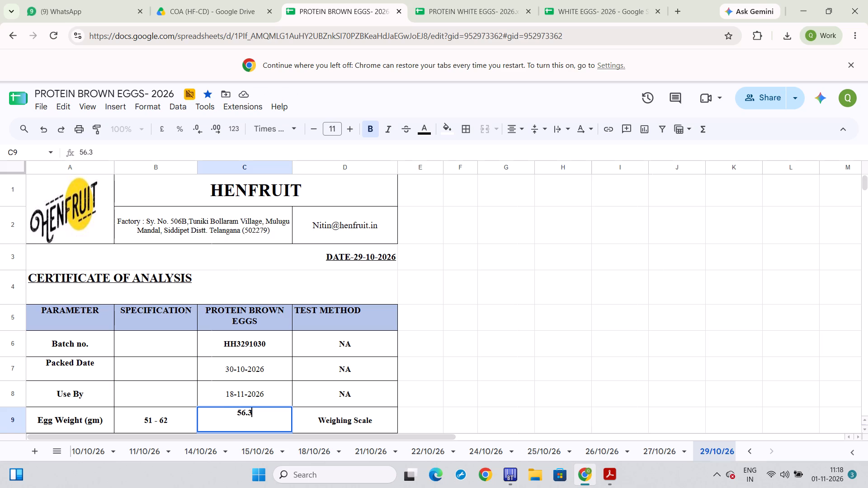
key("8")
Export the current Protein Brown Eggs 29/10/26 certificate sheet as a PDF with the existing page settings.
left_click(37, 108)
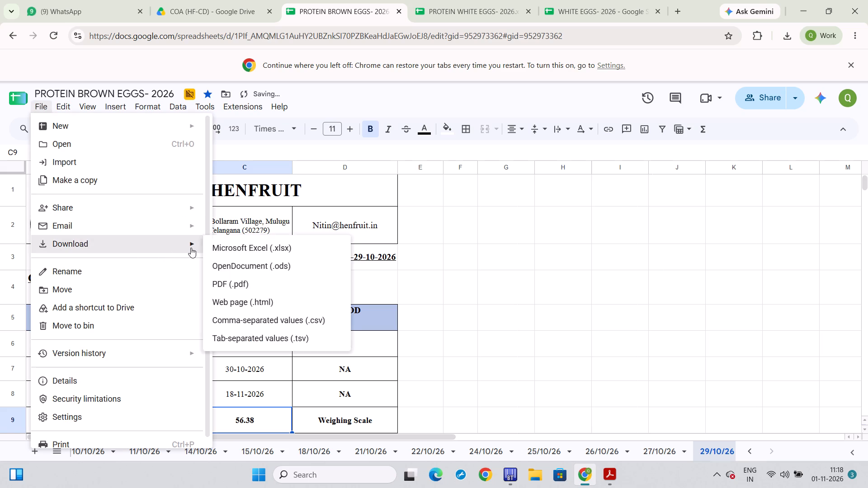
left_click(247, 286)
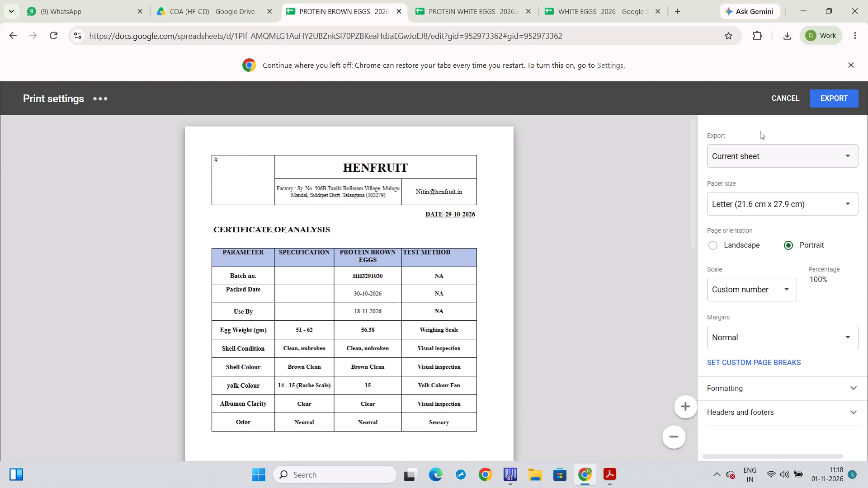
left_click(841, 103)
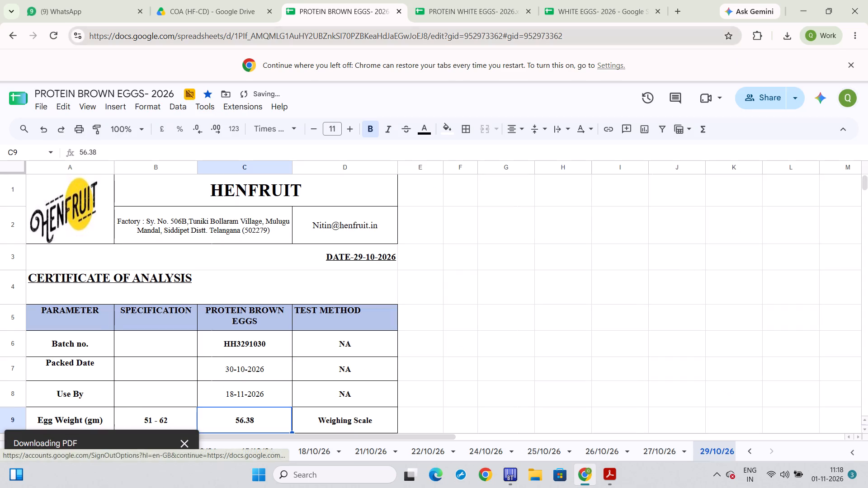
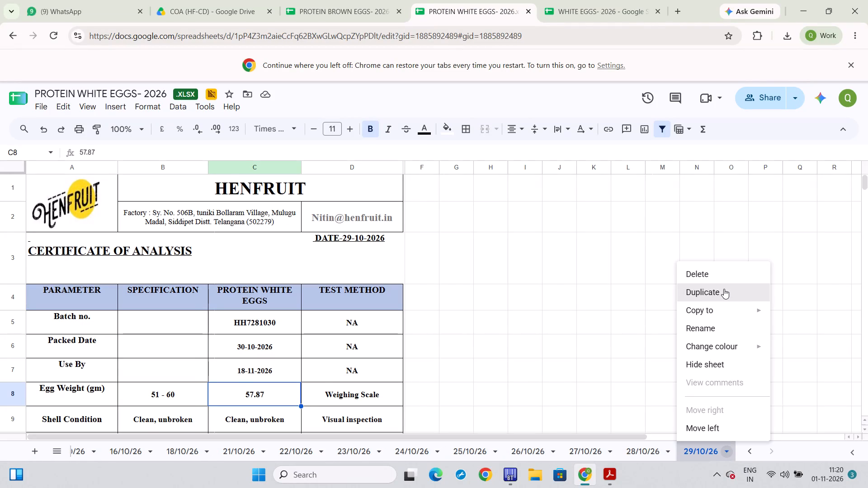
Duplicate the Protein White Eggs 29/10/26 sheet and rename the copy 30/10/26.
left_click(724, 289)
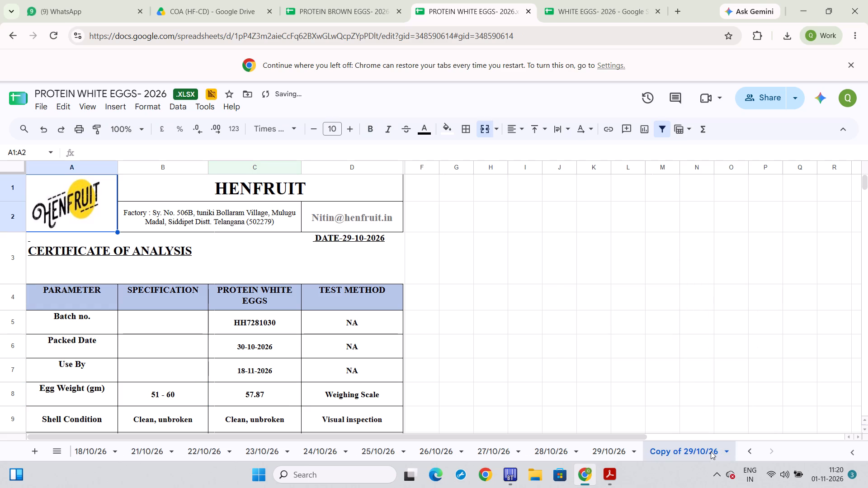
double_click(711, 451)
key("BackSpace")
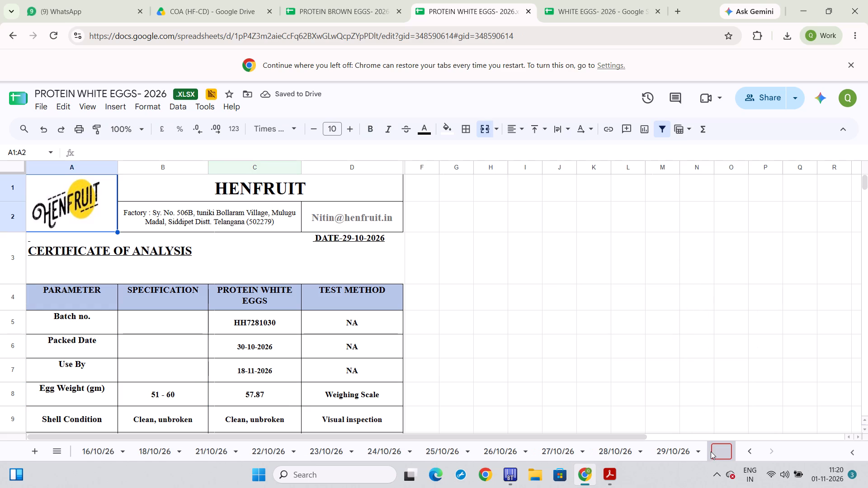
type("30/")
type("10/26")
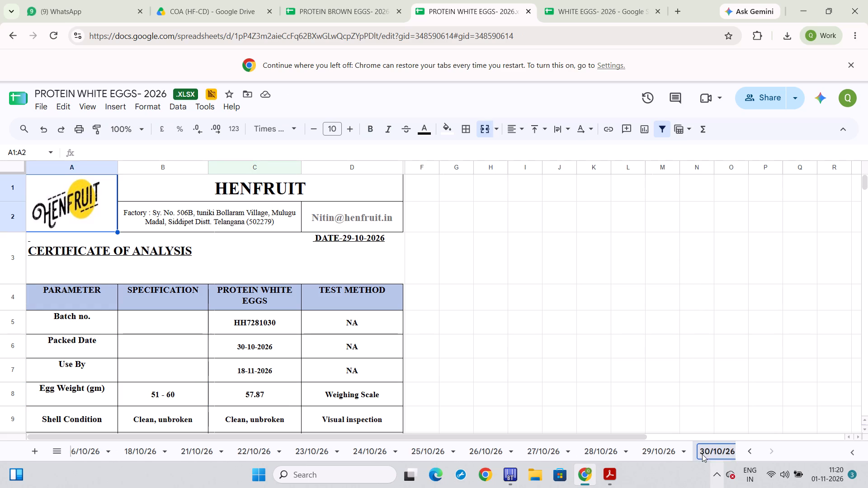
Set the certificate date on the Protein White Eggs 30/10/26 sheet to 30-10-2026.
double_click(349, 235)
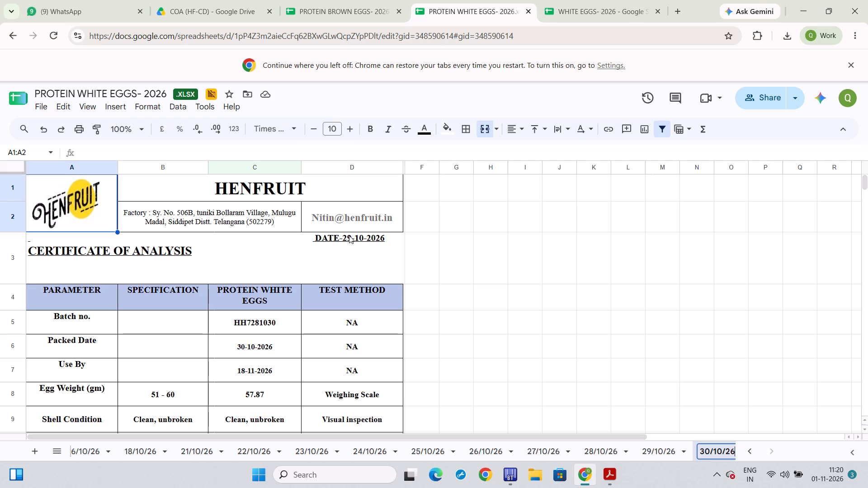
left_click(351, 235)
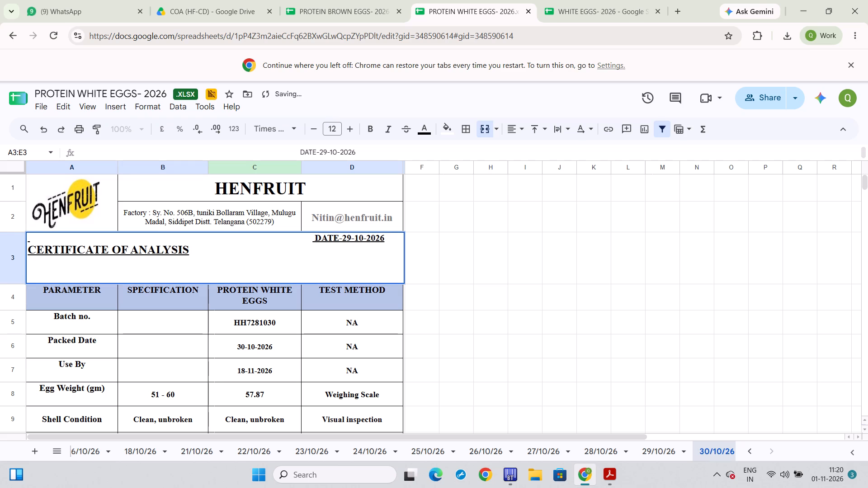
key("BackSpace")
key("BackSpace")
key("3")
key("0")
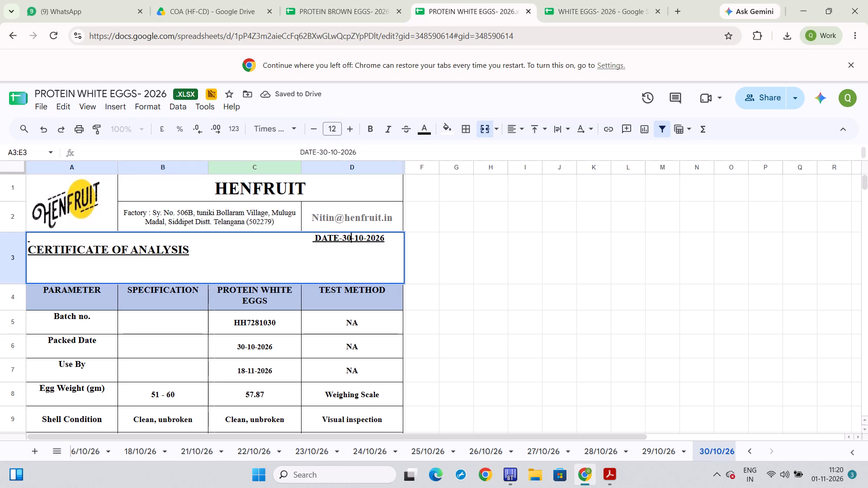
Set the Protein White Eggs batch number to HH3291031.
double_click(279, 327)
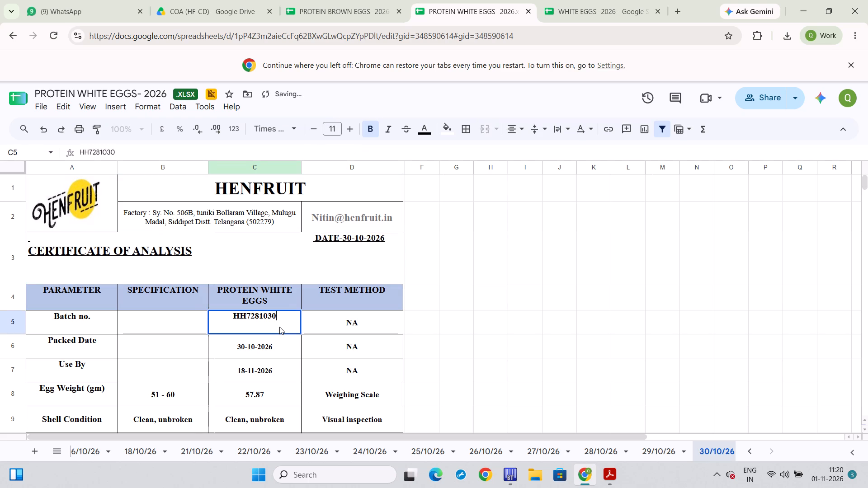
key("BackSpace")
key("BackSpace")
key("BackSpace")
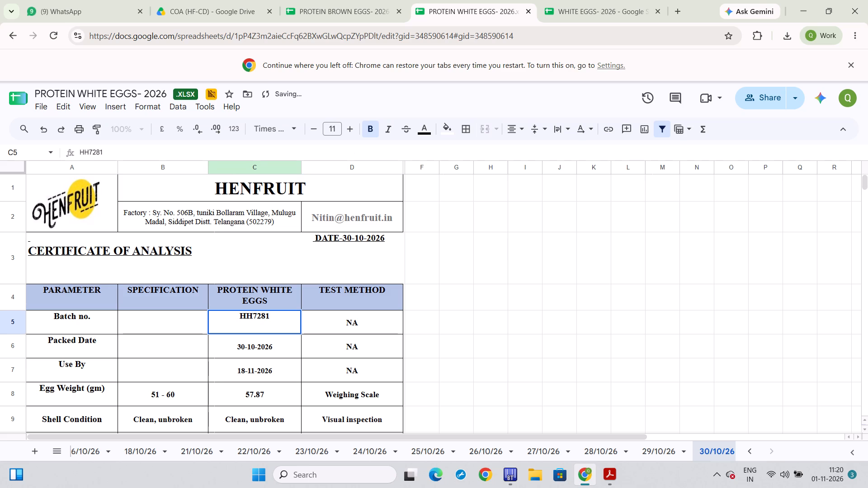
key("BackSpace")
key("BackSpace")
key("BackSpace")
key("BackSpace")
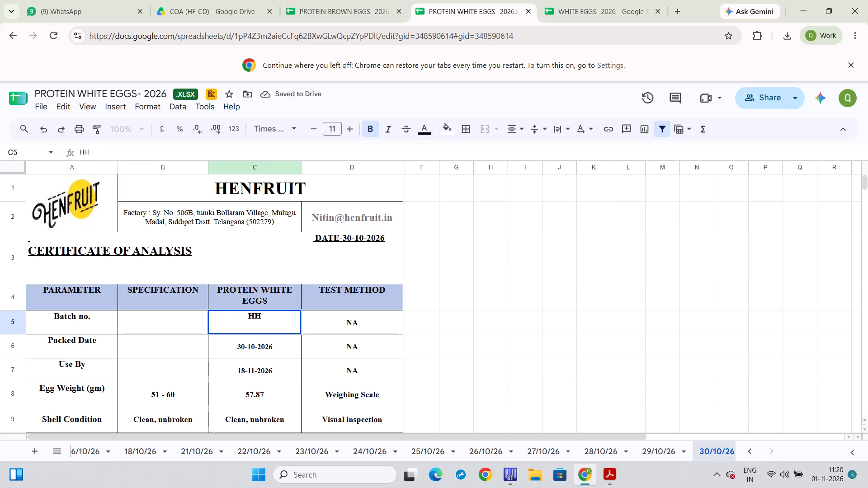
key("3")
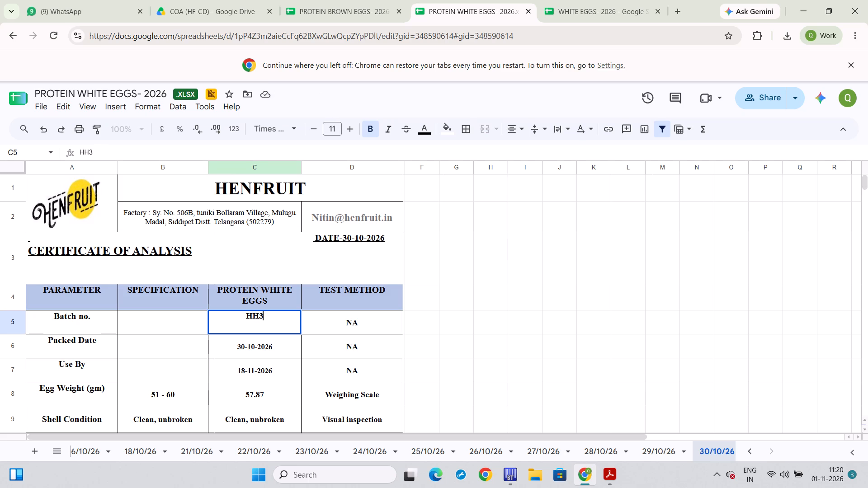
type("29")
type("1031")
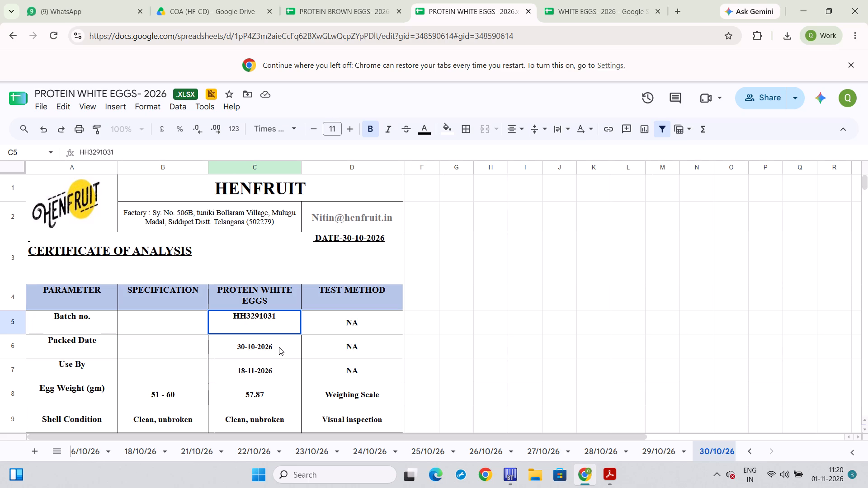
Set the Protein White Eggs packed date to 31-10-2026 and the use-by date to 19-11-2026.
double_click(279, 347)
left_click(289, 290)
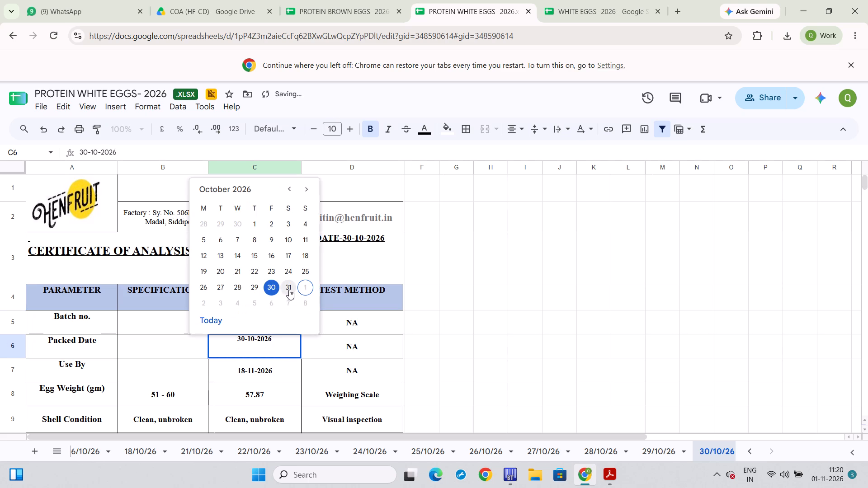
double_click(283, 361)
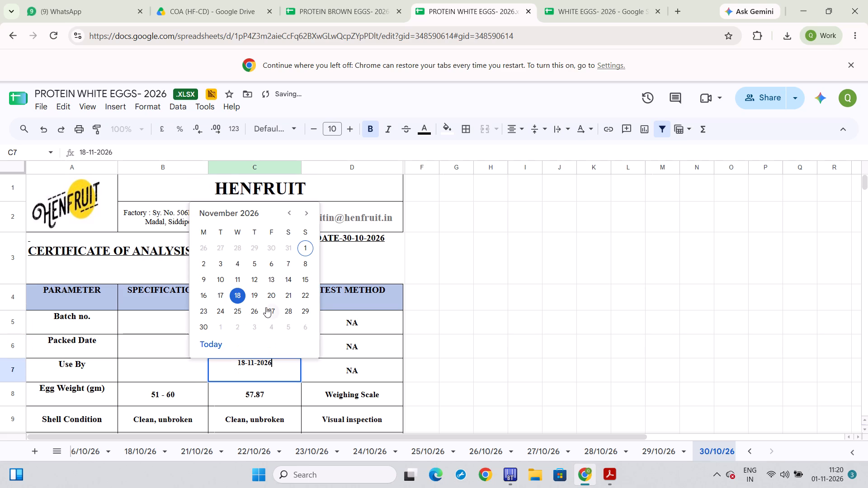
left_click(257, 298)
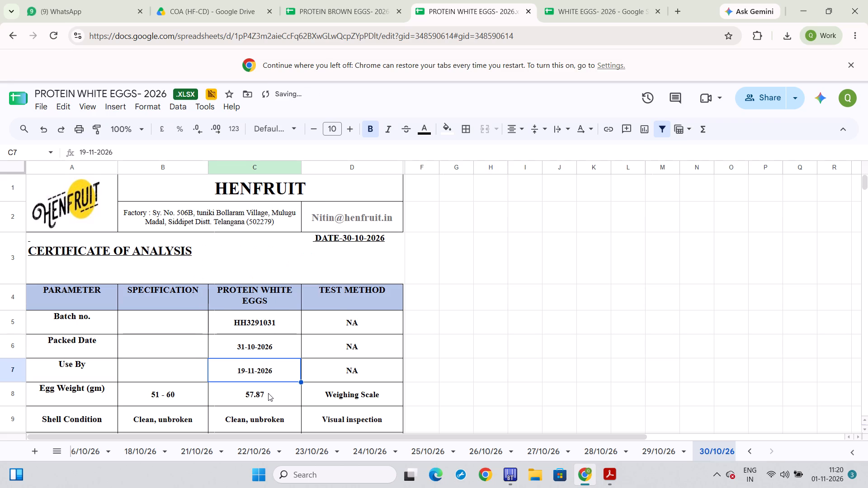
Set the Protein White Eggs egg weight result to 55.98.
double_click(268, 393)
key("BackSpace")
key("BackSpace")
key("BackSpace")
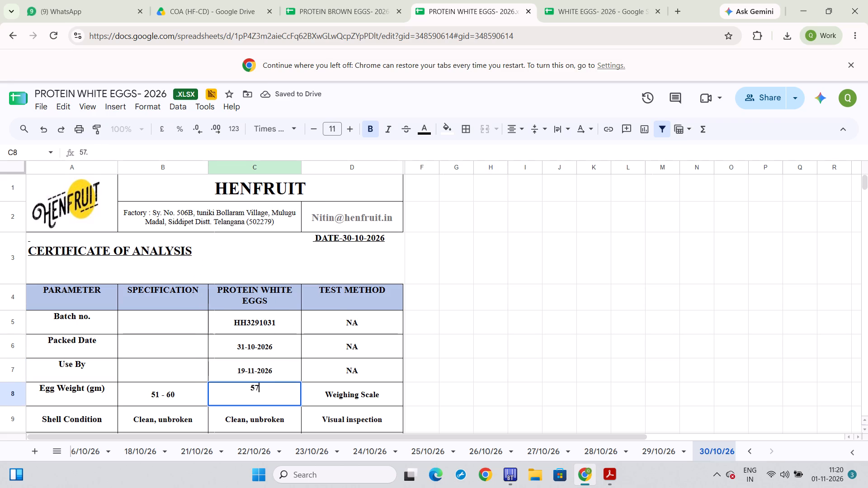
key("BackSpace")
key("5")
key("period")
type("98")
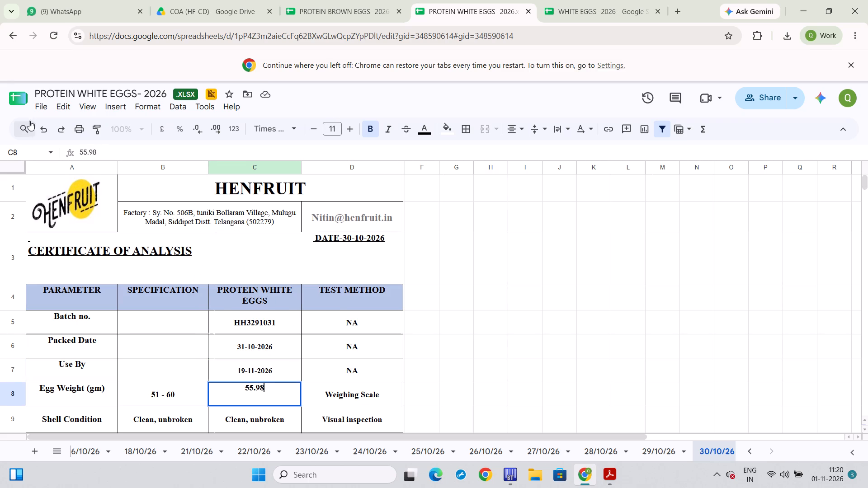
Export the current Protein White Eggs 30/10/26 certificate sheet as a PDF with the existing page settings.
left_click(45, 107)
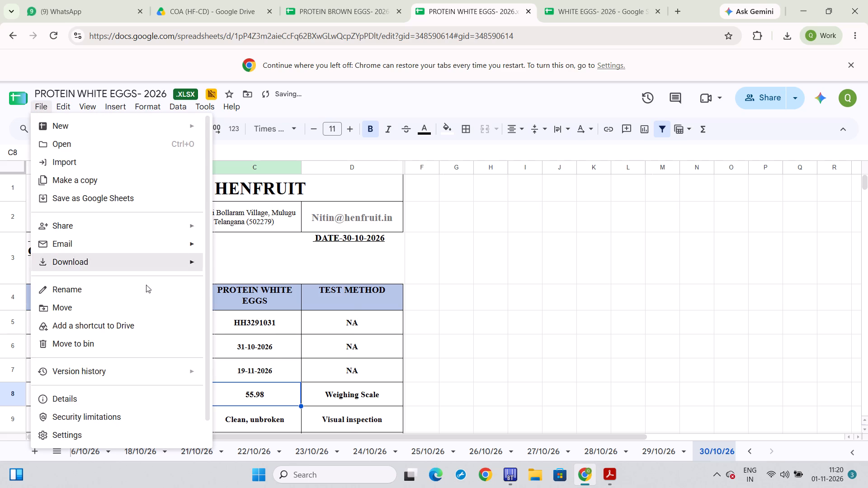
left_click(246, 293)
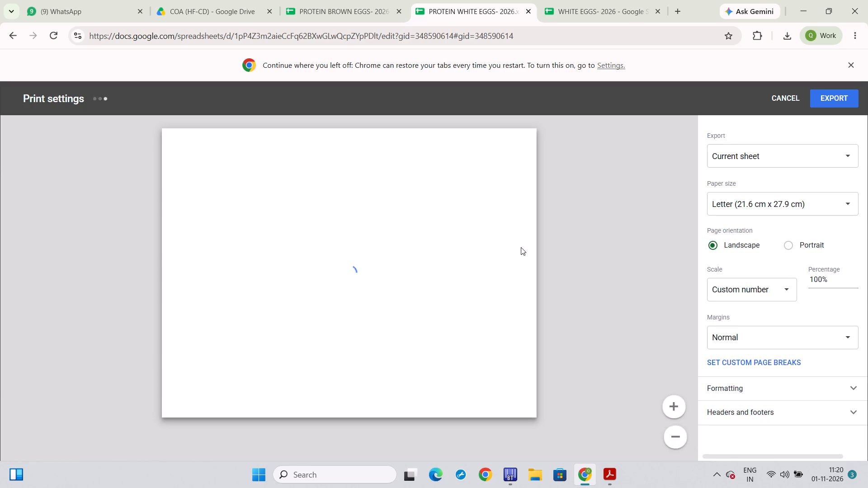
left_click(842, 101)
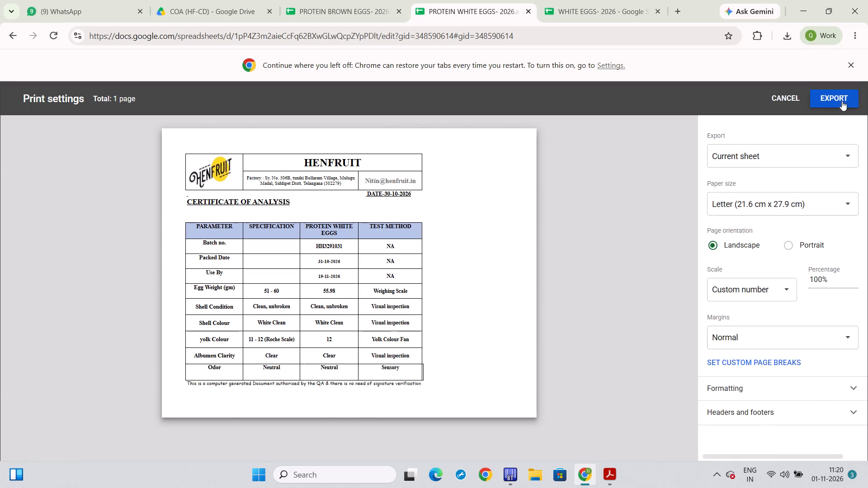
In the WHITE EGGS- 2026 spreadsheet, duplicate the 29/10/26 sheet and rename the copy 30/10/26.
left_click(587, 14)
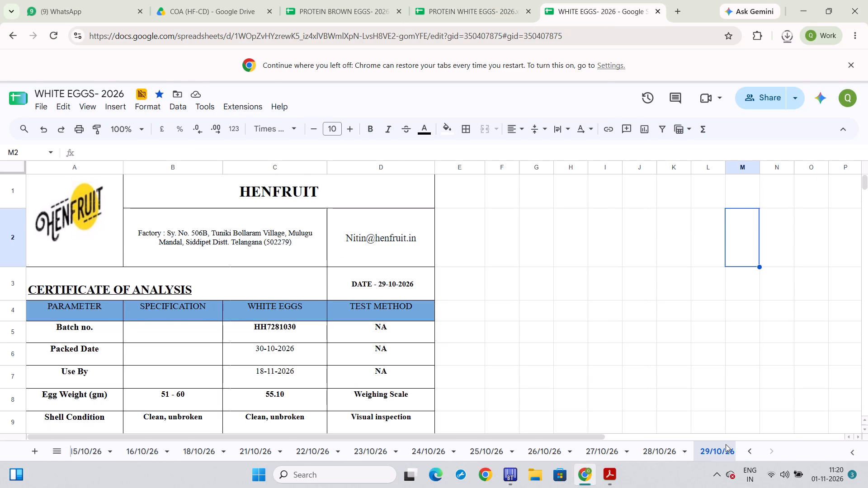
scroll(723, 446, "down", 3)
left_click(725, 451)
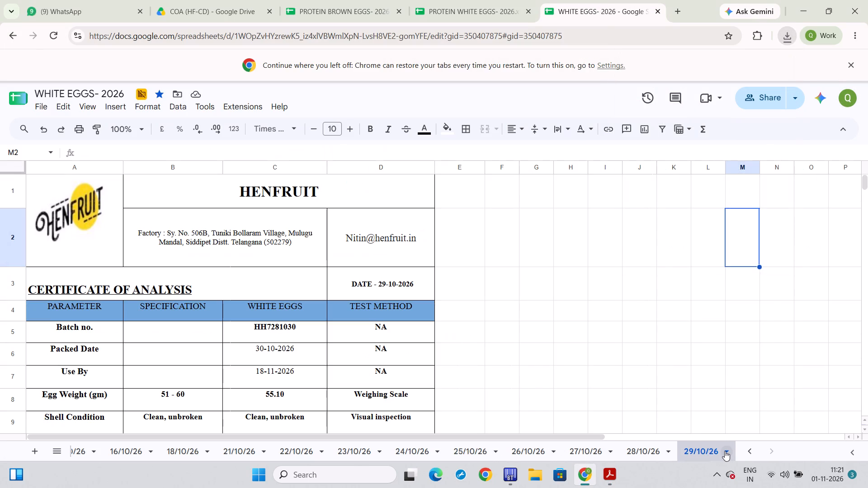
left_click(724, 278)
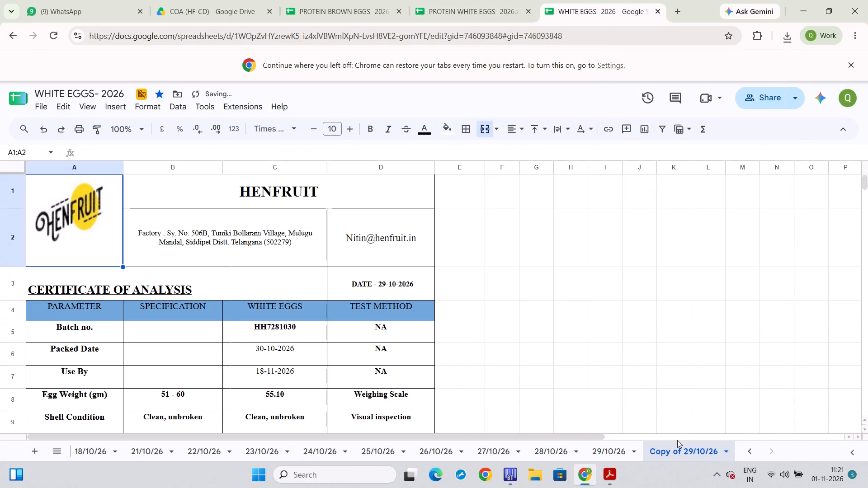
double_click(677, 455)
key("BackSpace")
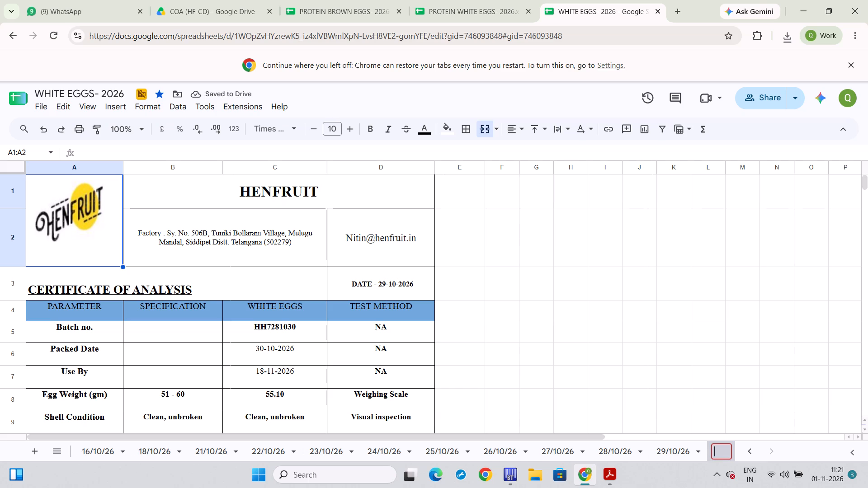
type("30")
type("/10/26")
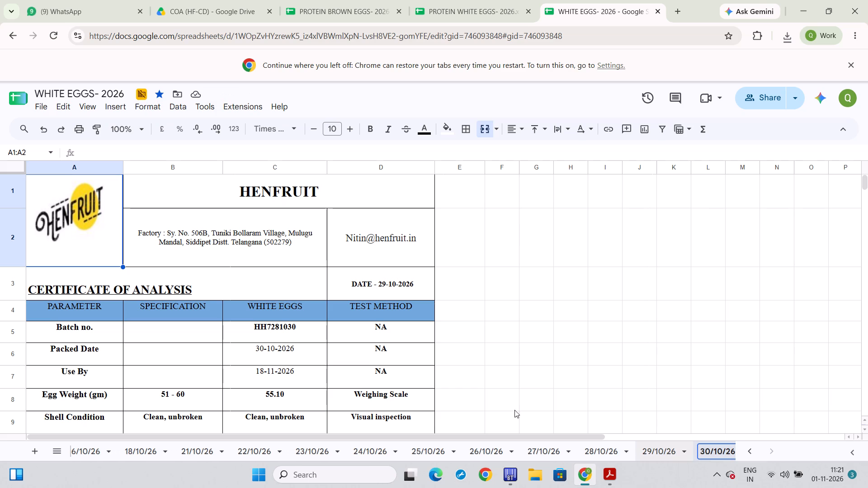
Set the certificate date on the White Eggs 30/10/26 sheet to 30-10-2026.
double_click(389, 283)
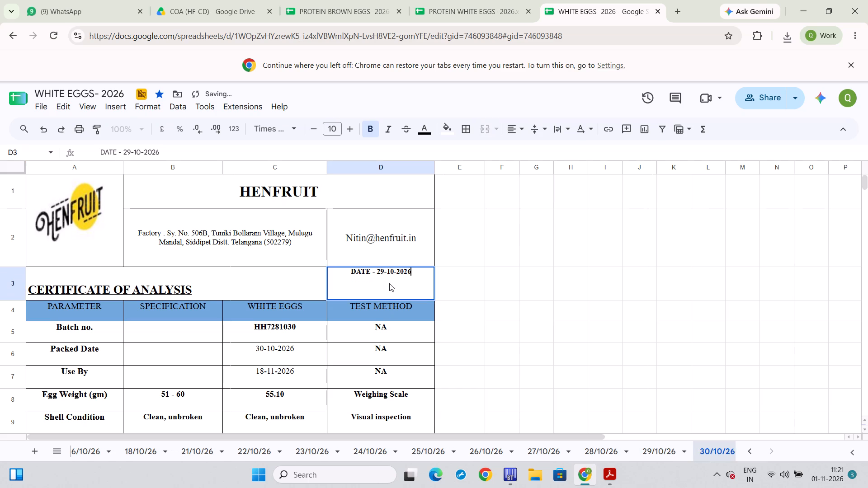
left_click(384, 273)
key("BackSpace")
key("BackSpace")
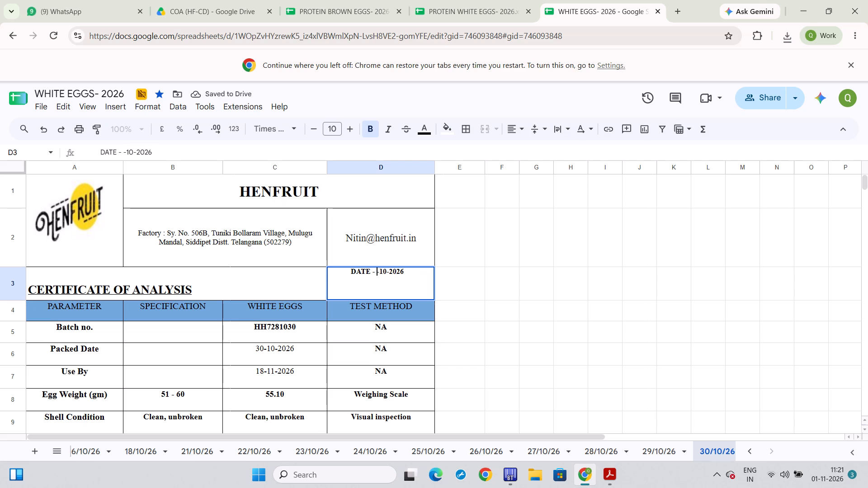
key("0")
key("BackSpace")
type("30")
Set the White Eggs batch number to HH3291030.
double_click(293, 333)
key("BackSpace")
key("BackSpace")
key("BackSpace")
key("BackSpace")
key("BackSpace")
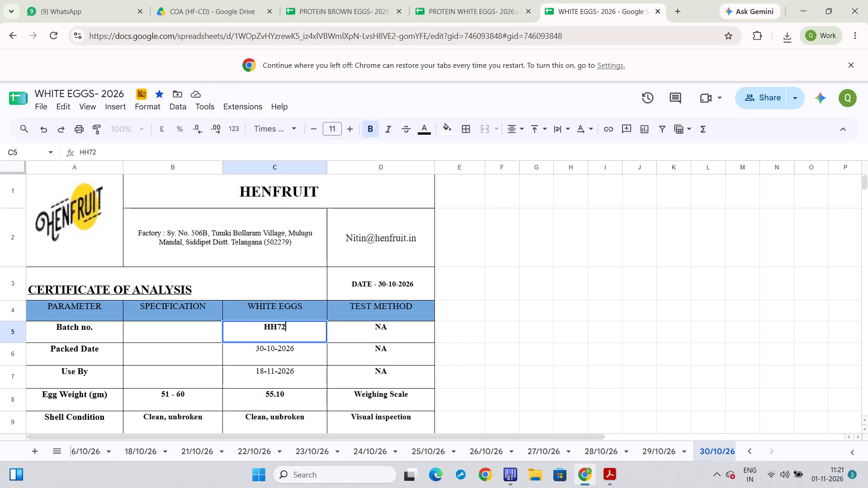
key("BackSpace")
key("BackSpace")
key("3")
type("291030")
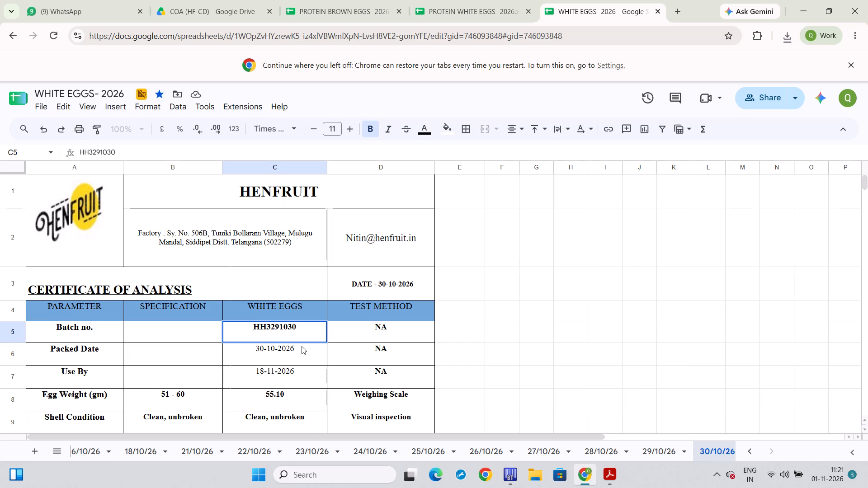
Set the White Eggs packed date to 31-10-2026 and the use-by date to 19-11-2026.
double_click(302, 346)
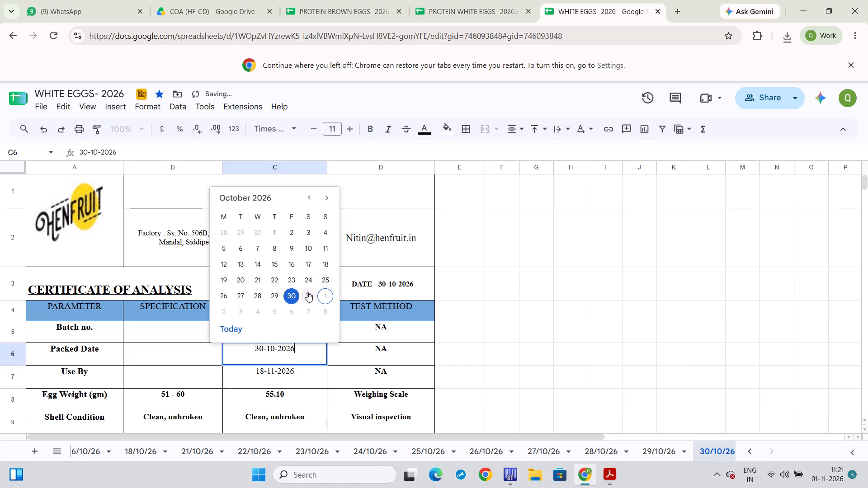
left_click(307, 292)
double_click(300, 371)
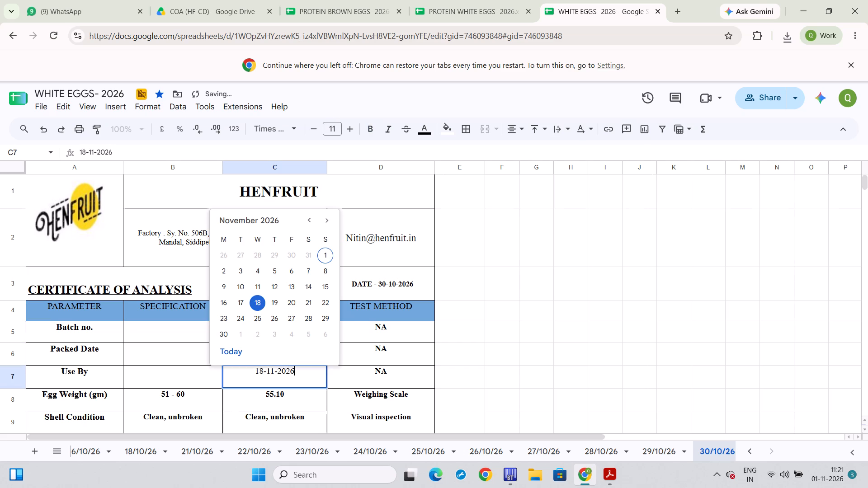
left_click(278, 297)
Set the White Eggs egg weight result to 57.24 gm.
double_click(306, 389)
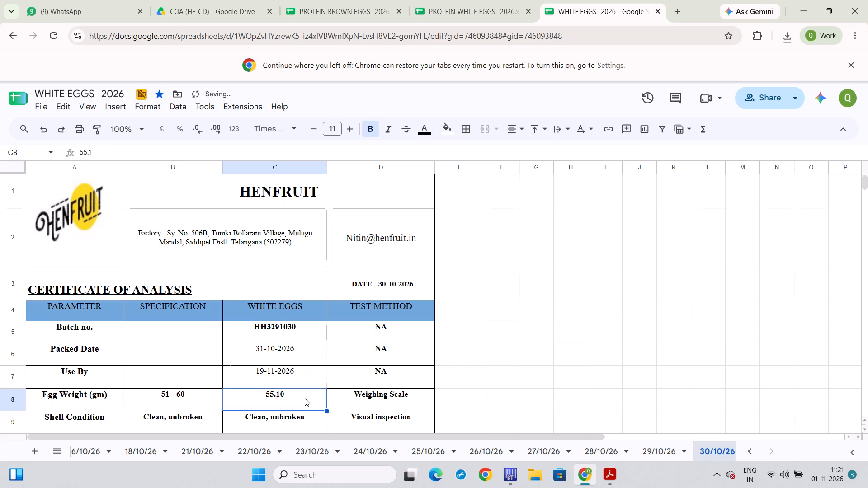
double_click(303, 401)
key("BackSpace")
key("BackSpace")
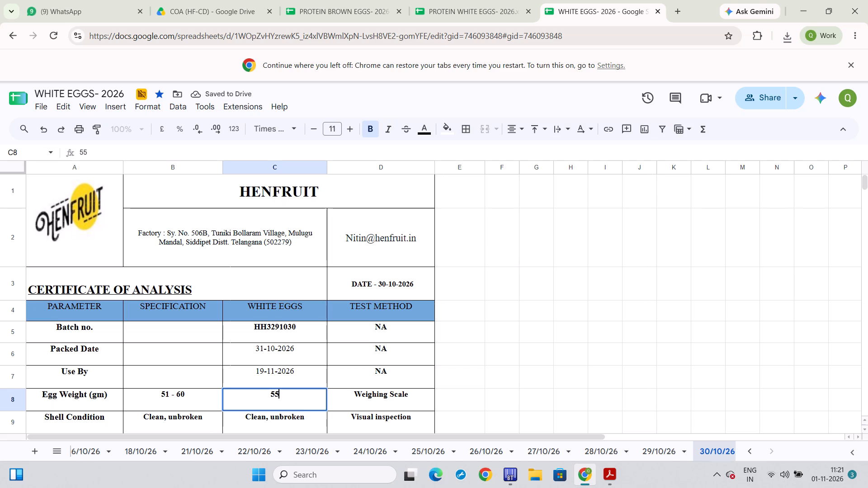
key("BackSpace")
key("7")
key("period")
type("24")
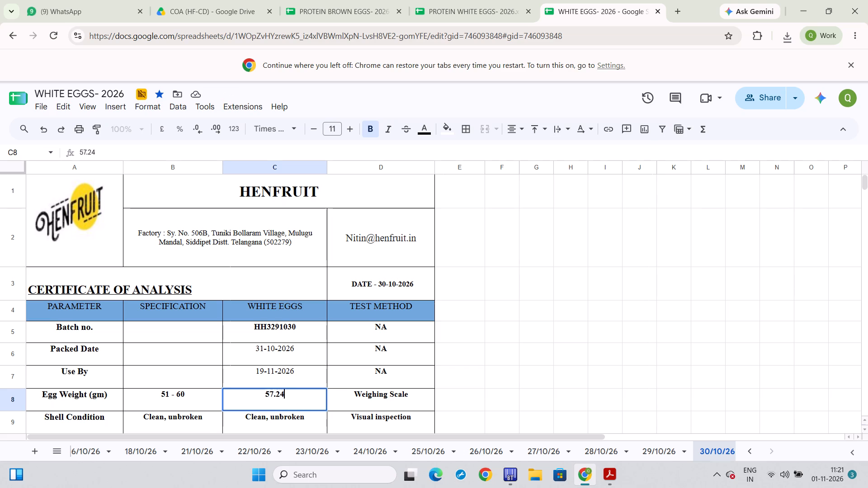
Export the current White Eggs 30/10/26 certificate sheet as a PDF with the existing landscape Letter page settings.
left_click(38, 104)
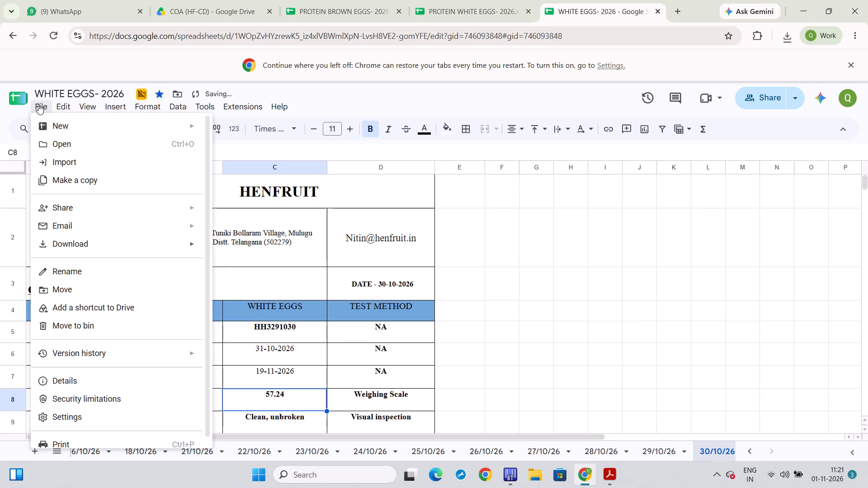
left_click(250, 286)
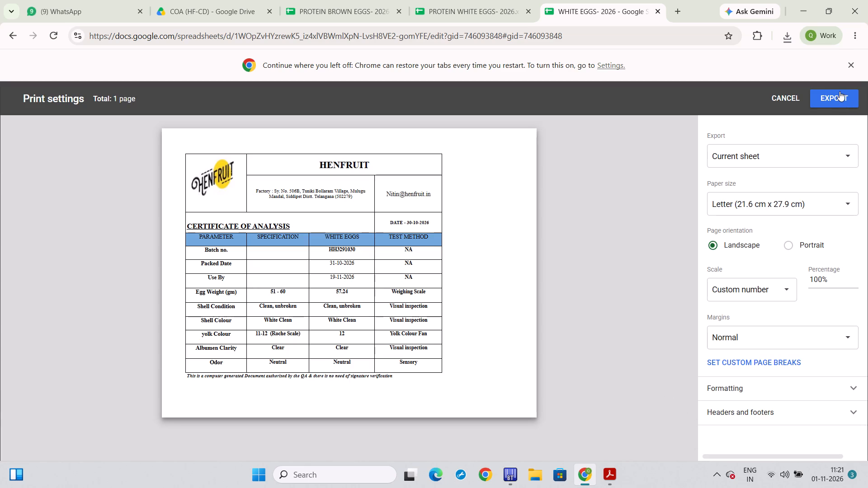
left_click(840, 91)
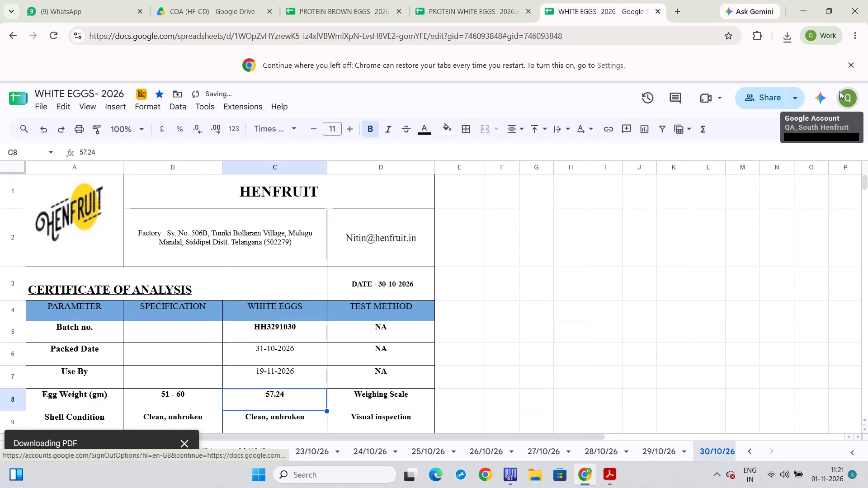
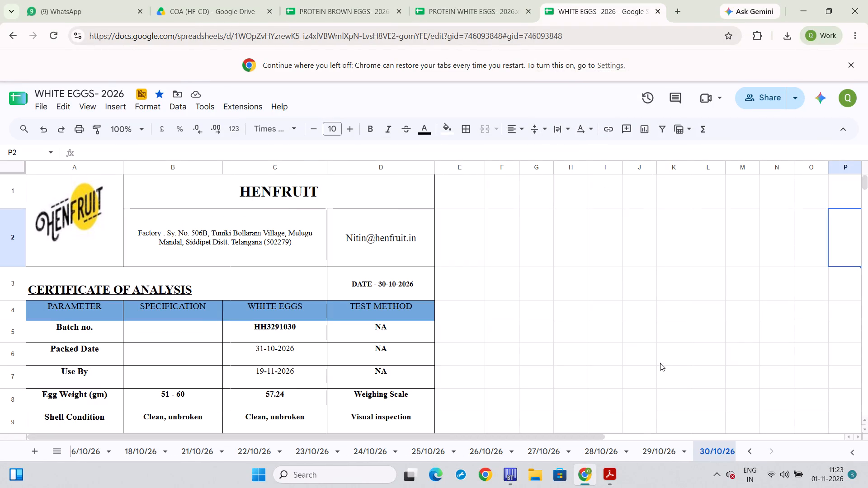
Duplicate the White Eggs 30/10/26 certificate sheet and name the copy 31/10/26.
scroll(720, 449, "down", 4)
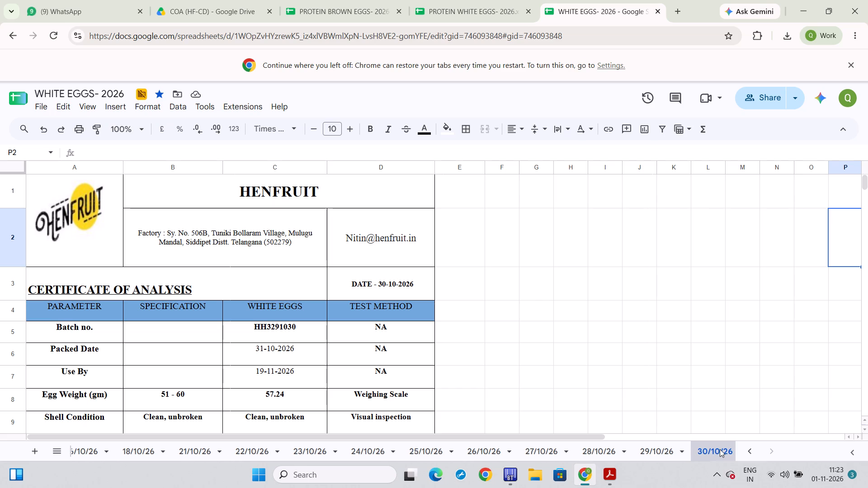
left_click(728, 452)
left_click(724, 279)
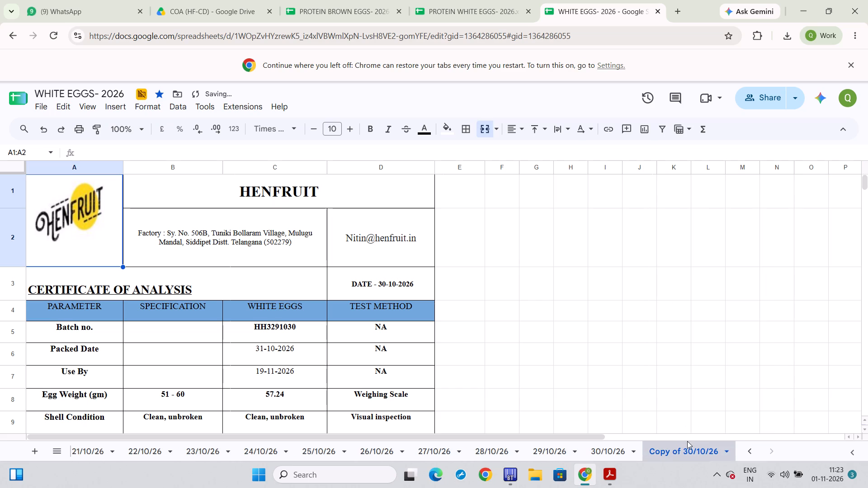
double_click(691, 454)
key("BackSpace")
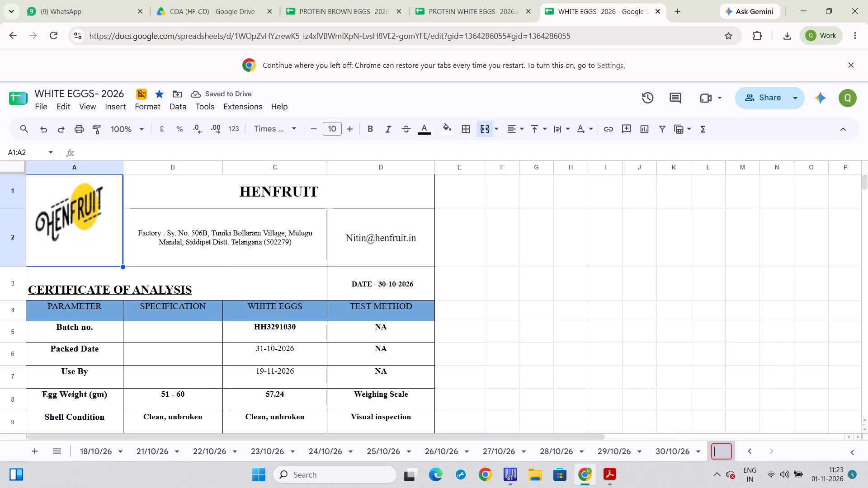
type("31")
type("/1")
key("1")
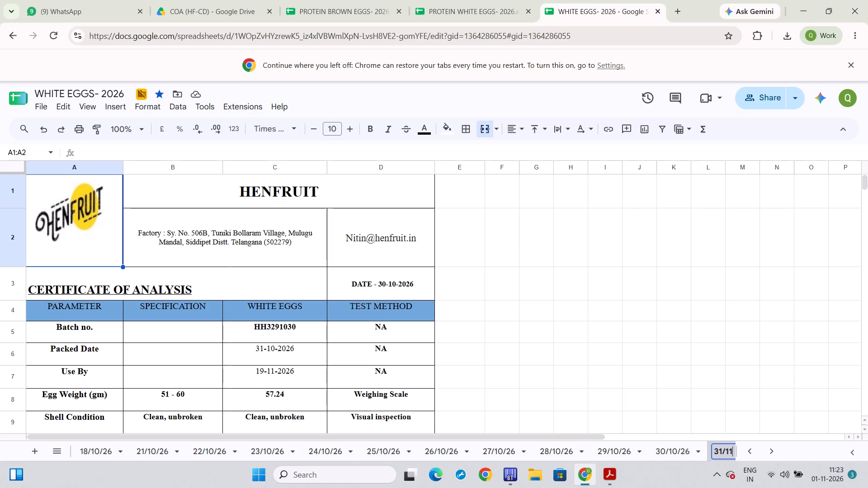
key("BackSpace")
key("0")
key("slash")
type("26")
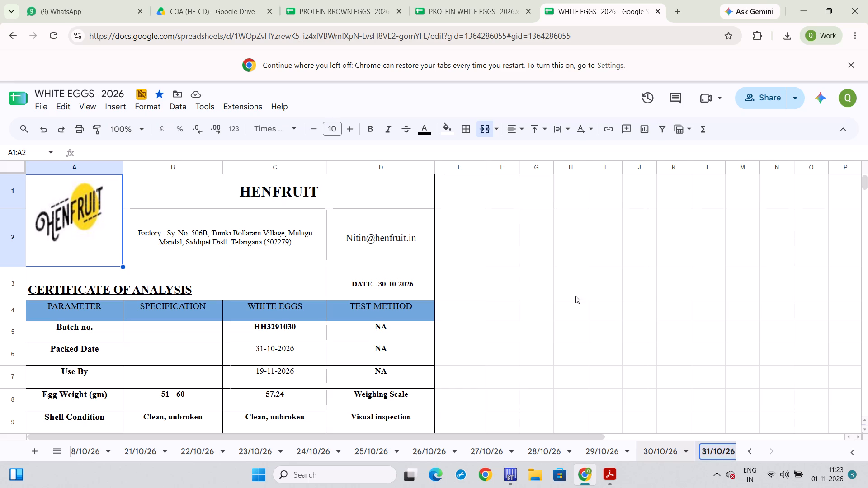
Set the certificate date on the White Eggs 31/10/26 sheet to 31-10-2026.
double_click(386, 283)
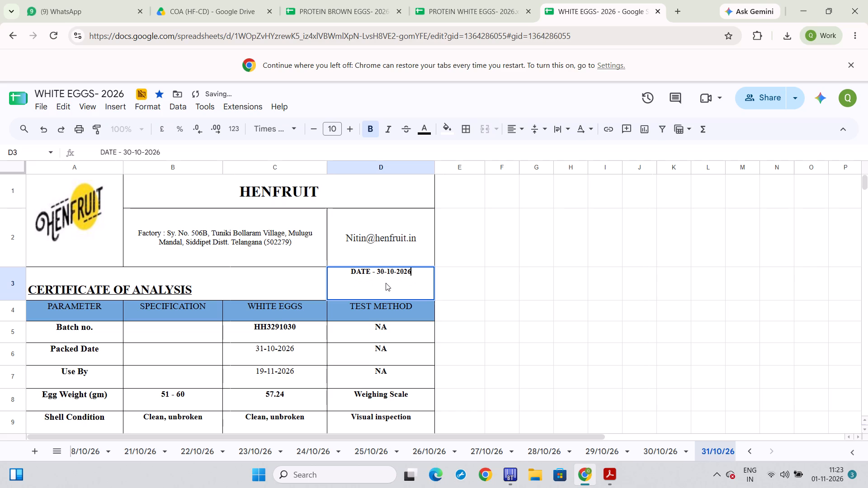
left_click(384, 272)
key("BackSpace")
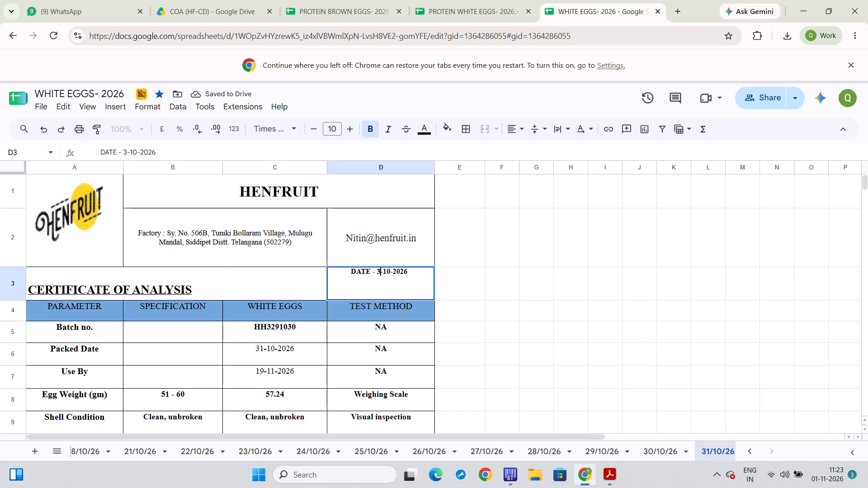
key("1")
Set the White Eggs batch number to HH15301101.
double_click(307, 325)
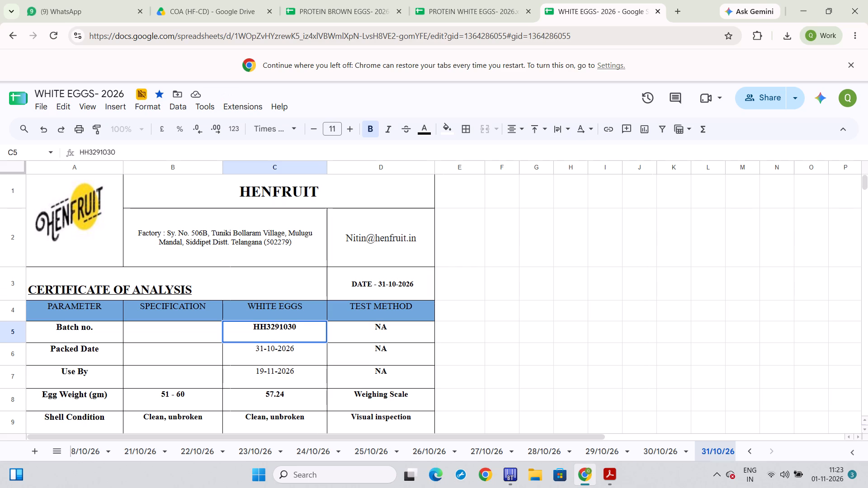
key("BackSpace")
key("BackSpace")
key("BackSpace")
key("BackSpace")
key("BackSpace")
key("BackSpace")
key("BackSpace")
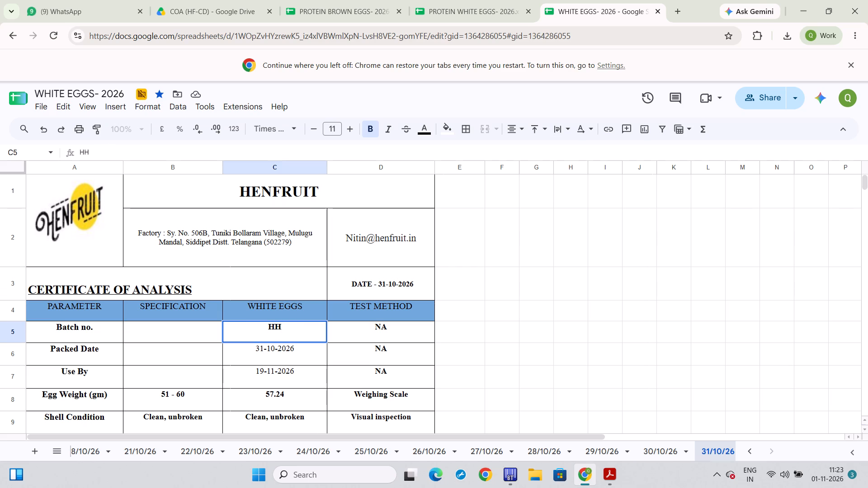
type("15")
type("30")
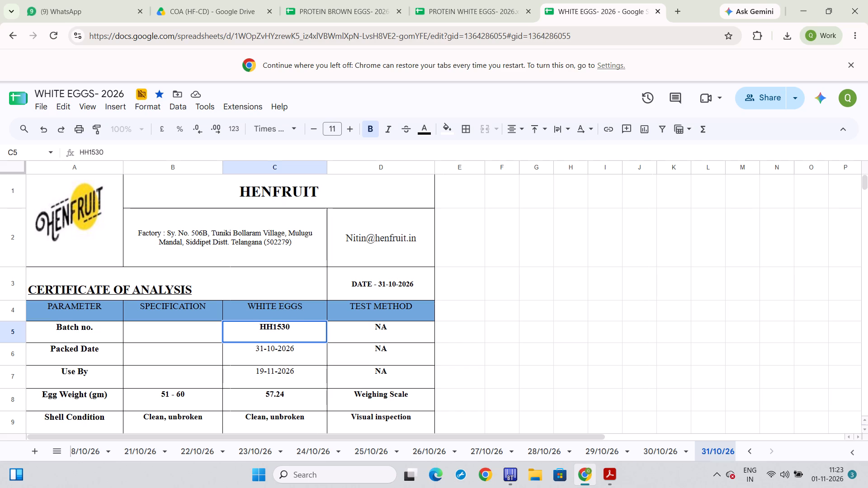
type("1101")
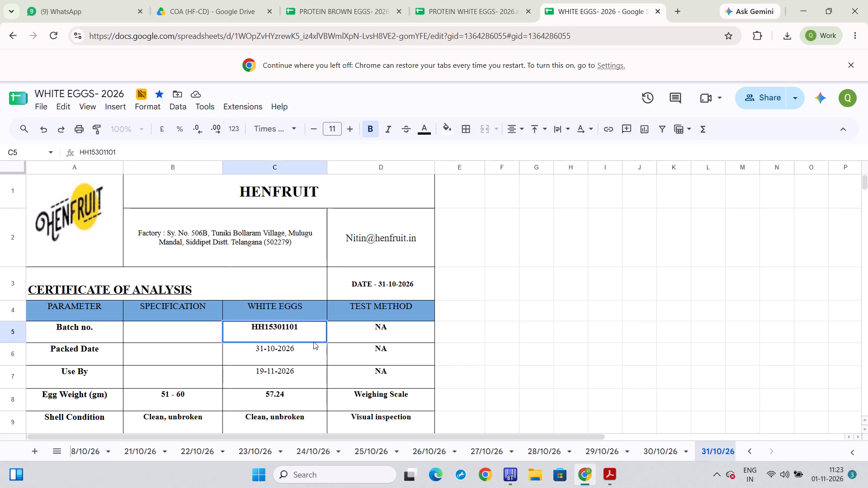
Set the White Eggs packed date to 01-11-2026 and the use-by date to 20-11-2026.
double_click(301, 358)
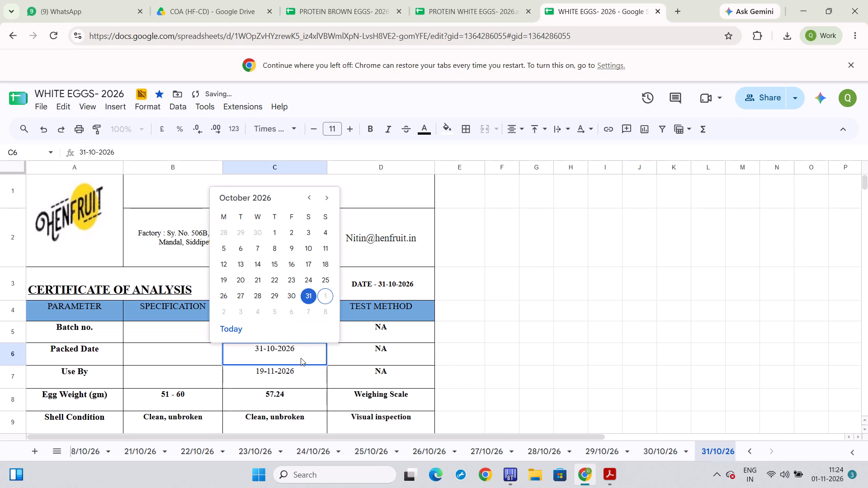
left_click(327, 297)
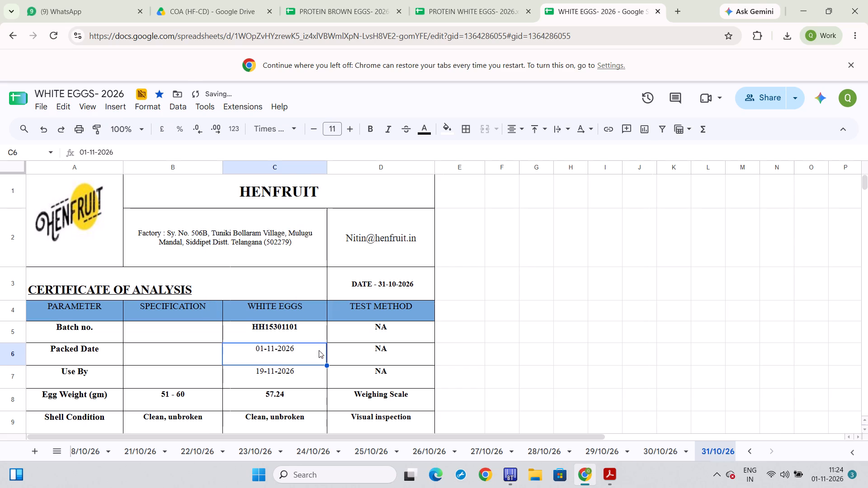
double_click(307, 377)
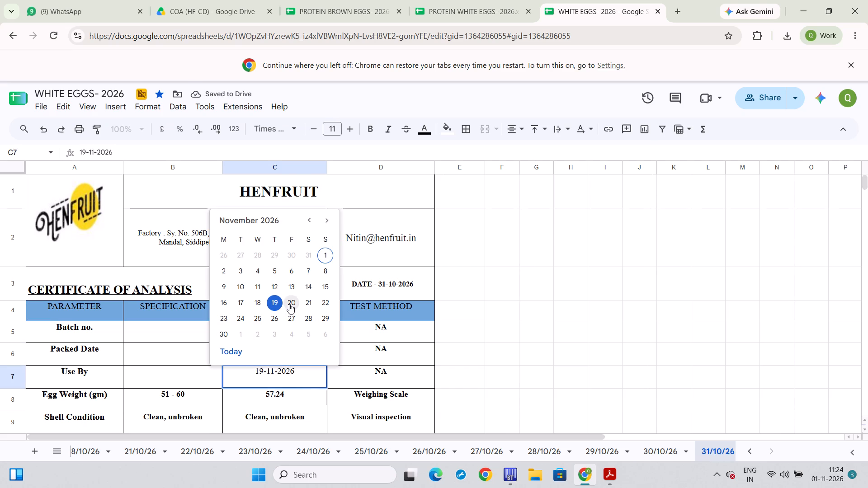
left_click(289, 304)
Set the White Eggs egg weight result to 58.21 gm.
double_click(291, 395)
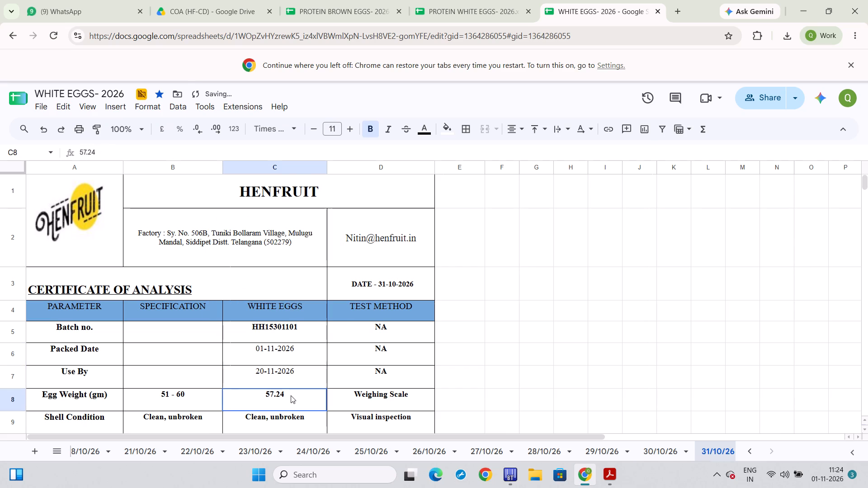
key("BackSpace")
key("BackSpace")
key("BackSpace")
key("BackSpace")
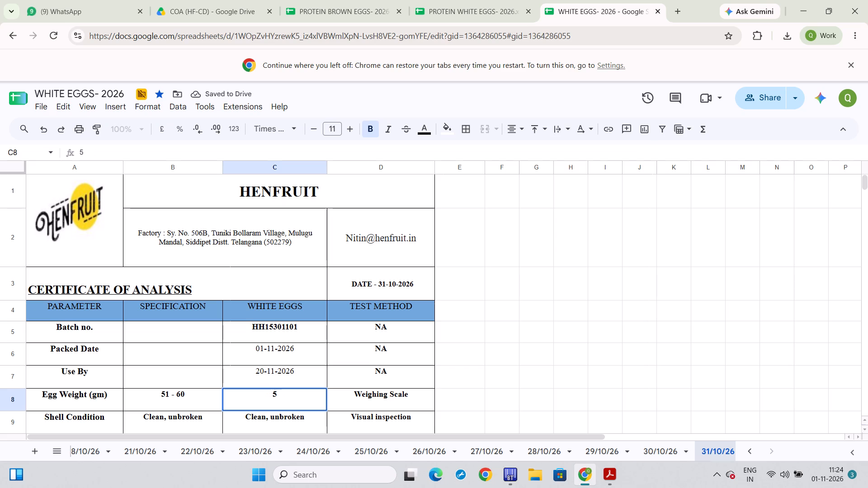
type("8.")
type("21")
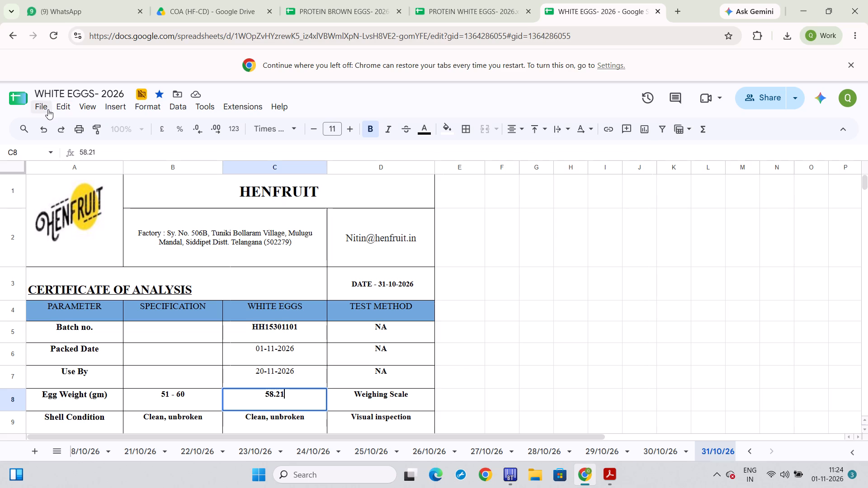
Export the current White Eggs 31/10/26 certificate sheet as a PDF with the existing landscape Letter page settings.
left_click(48, 109)
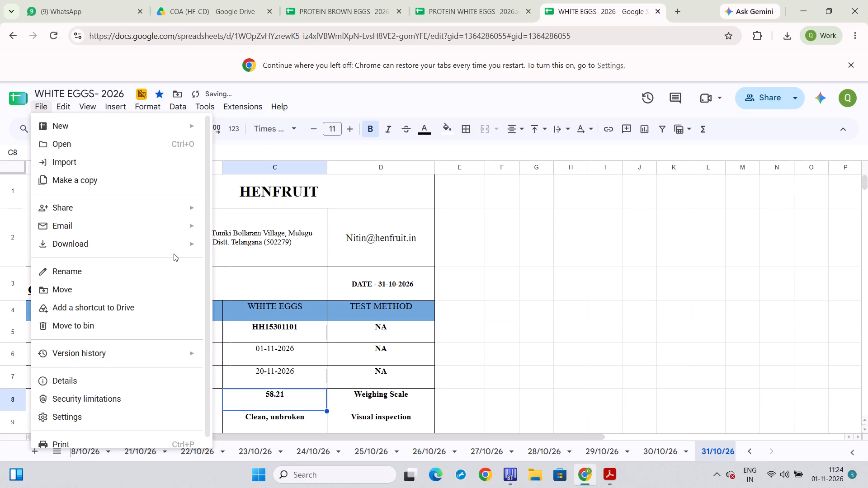
left_click(234, 285)
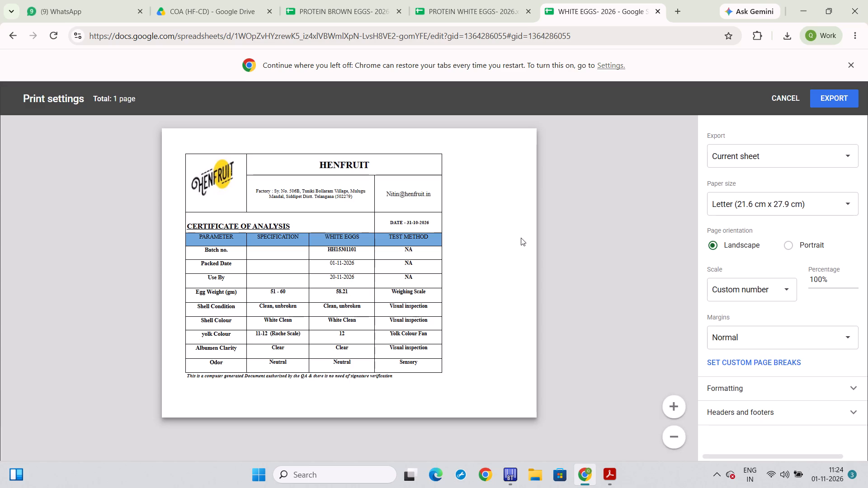
left_click(829, 97)
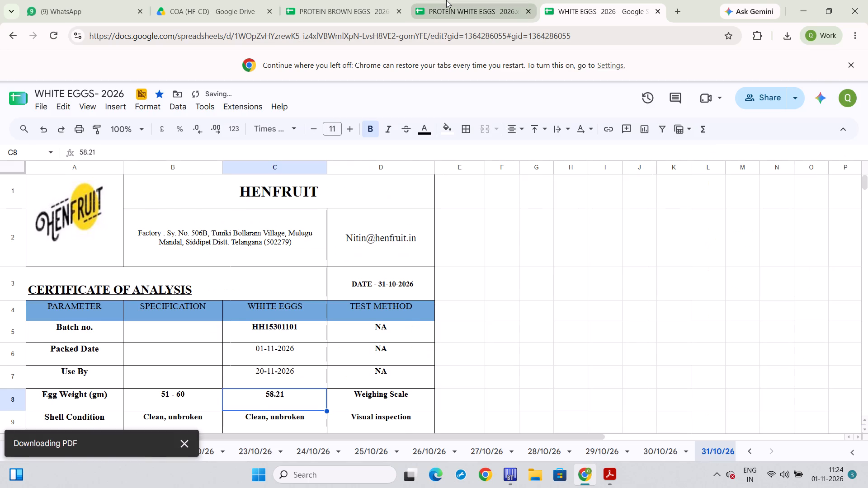
In the Protein White Eggs spreadsheet, duplicate the 30/10/26 certificate sheet and name the copy 31/10/26.
left_click(446, 0)
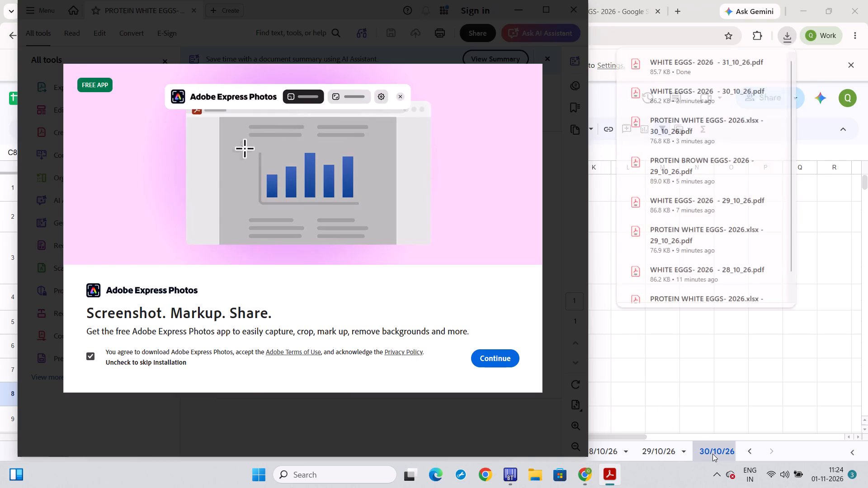
left_click(712, 454)
scroll(712, 454, "down", 3)
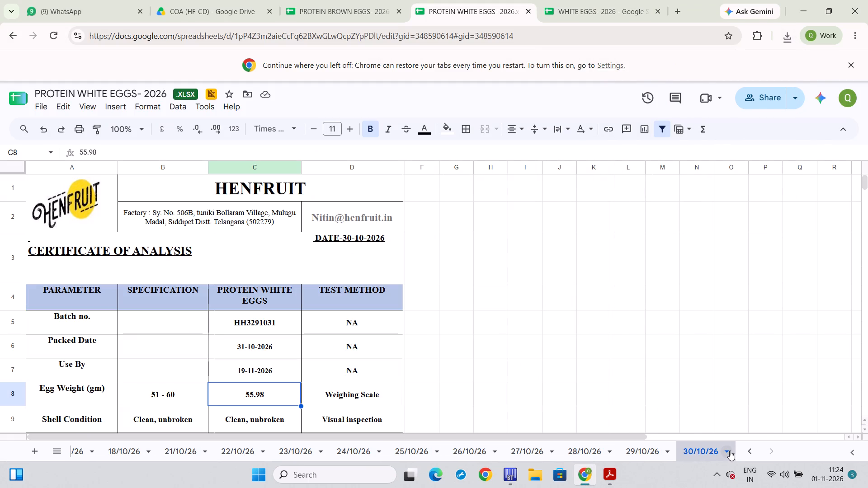
left_click(730, 450)
left_click(726, 295)
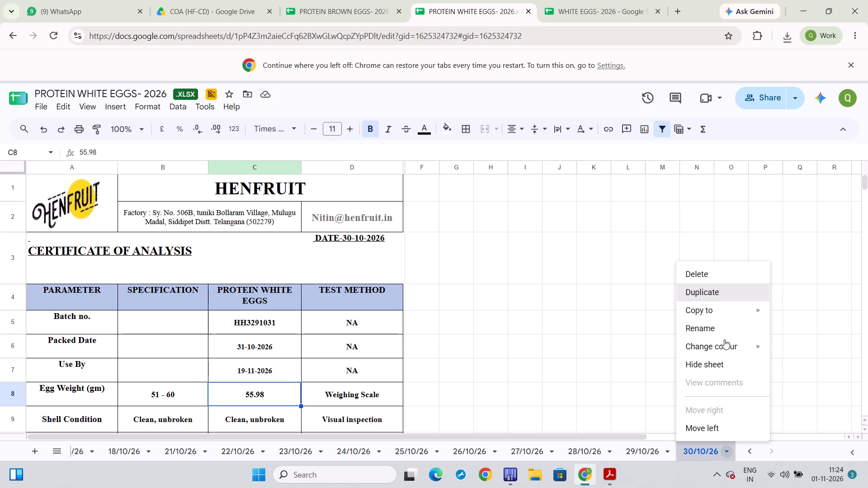
double_click(702, 452)
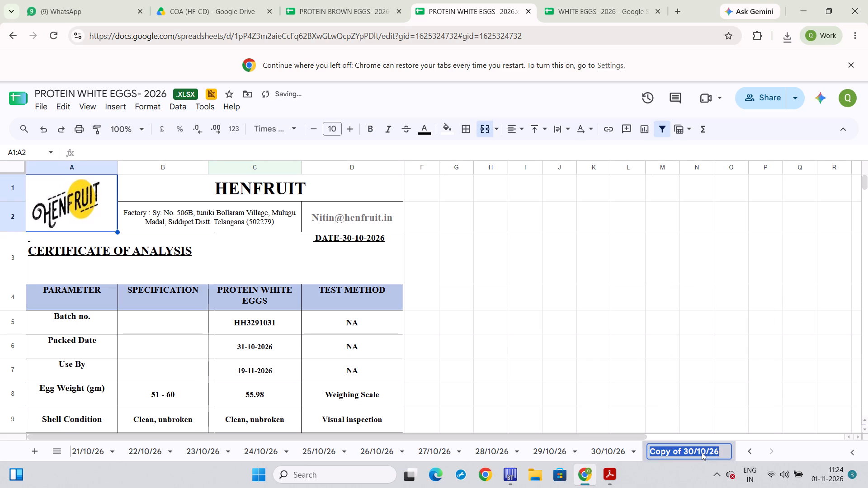
key("BackSpace")
type("31")
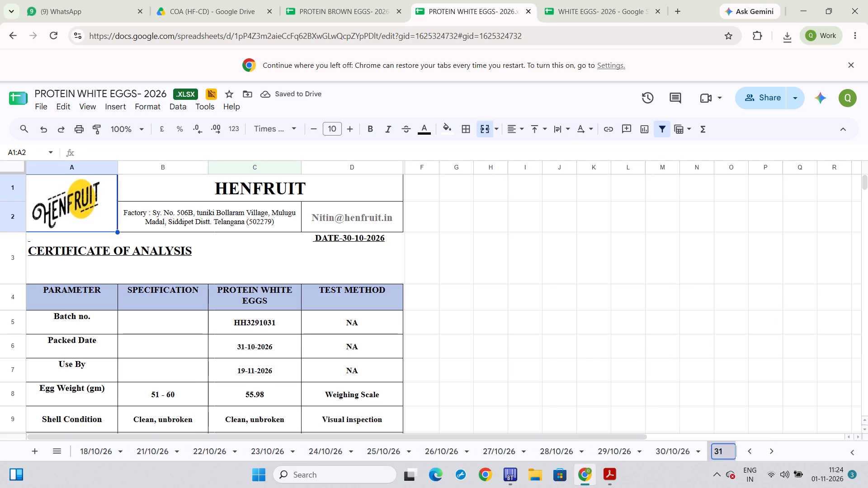
type("/10/26")
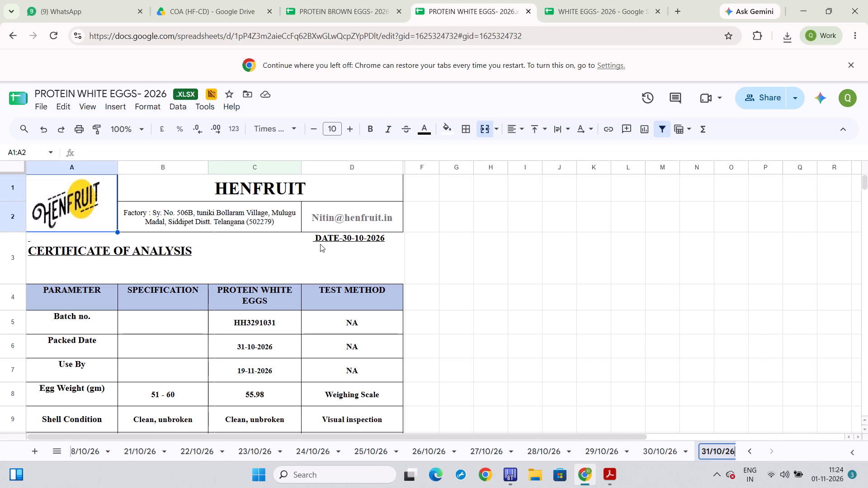
Set the certificate date on the Protein White Eggs 31/10/26 sheet to 31-10-2026.
double_click(349, 238)
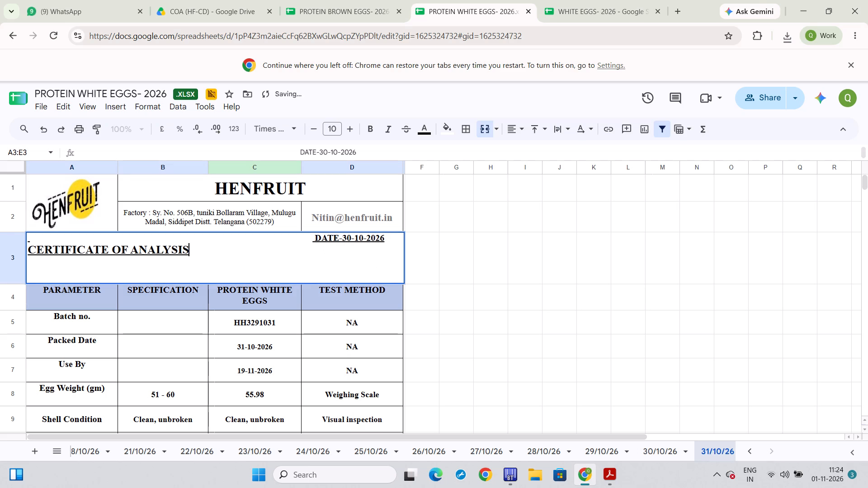
left_click(350, 238)
key("BackSpace")
key("1")
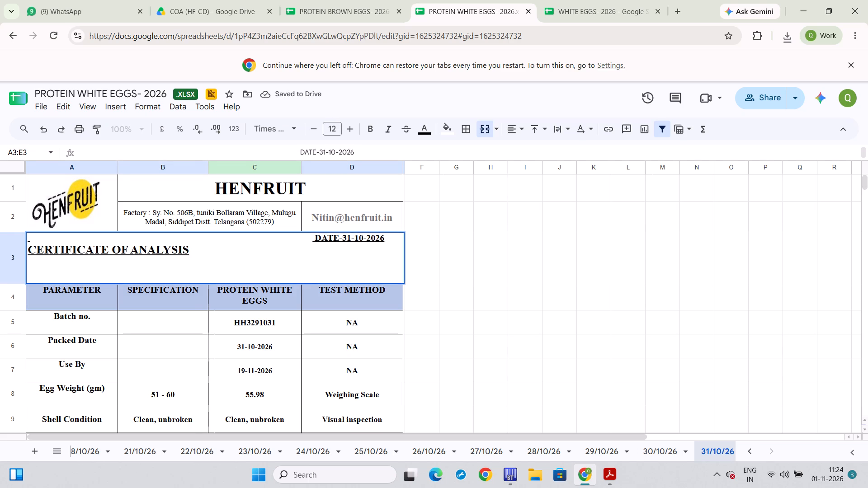
Set the batch number on the Protein White Eggs 31/10/26 certificate to HH15301101.
triple_click(292, 319)
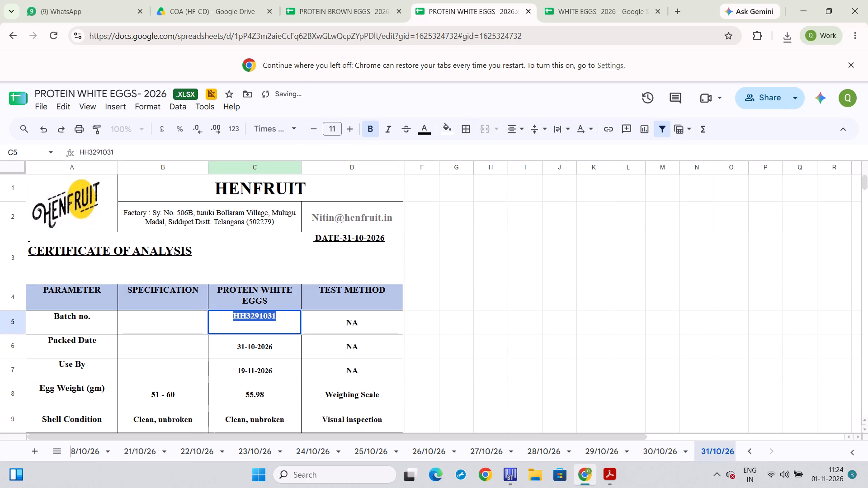
left_click(292, 319)
key("BackSpace")
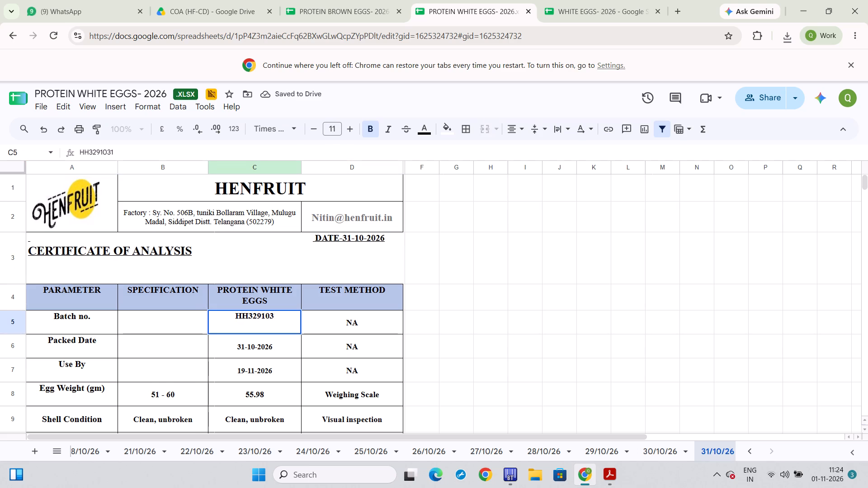
key("BackSpace")
key("BackSpace")
key("BackSpace")
key("BackSpace")
key("BackSpace")
key("BackSpace")
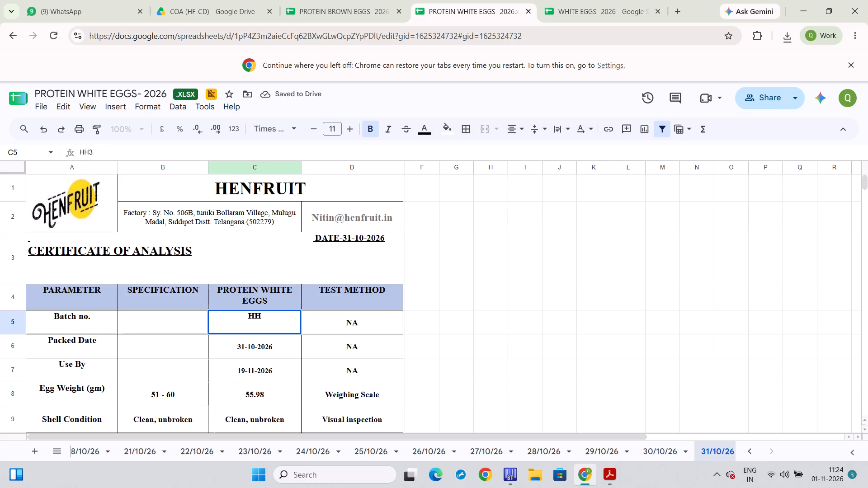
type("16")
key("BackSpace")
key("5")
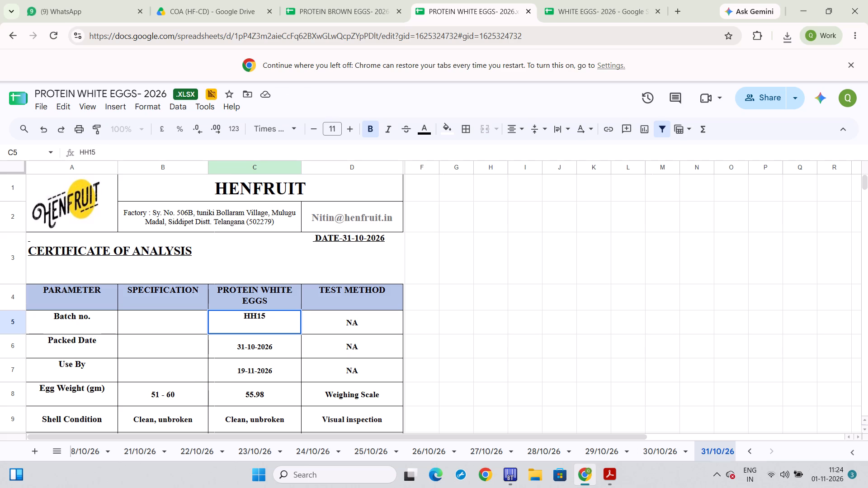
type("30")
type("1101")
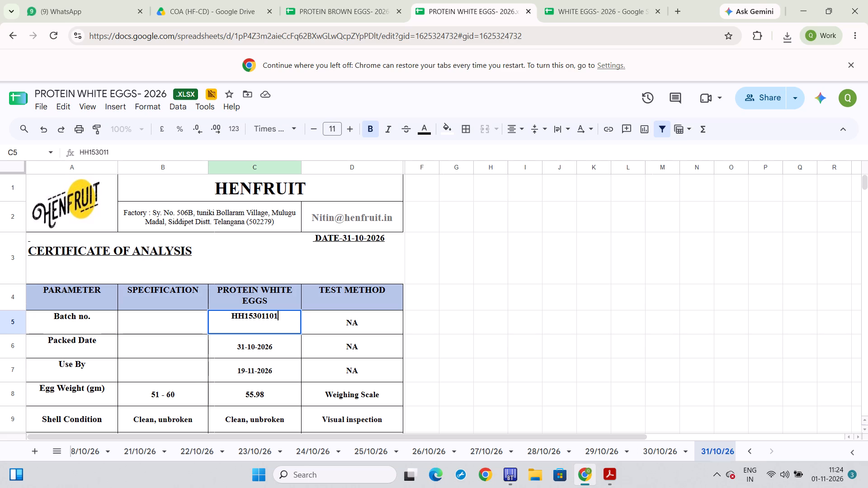
Set the Protein White Eggs packed date to 01-11-2026 and the use-by date to 20-11-2026.
double_click(282, 347)
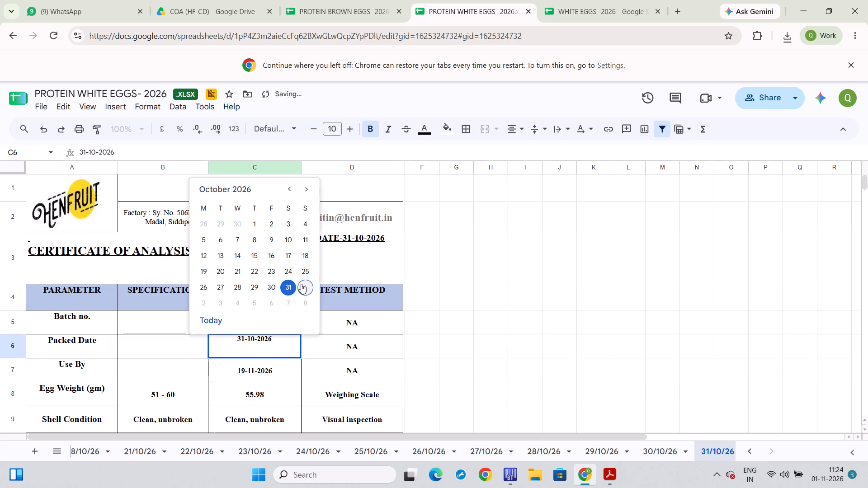
left_click(301, 284)
double_click(280, 376)
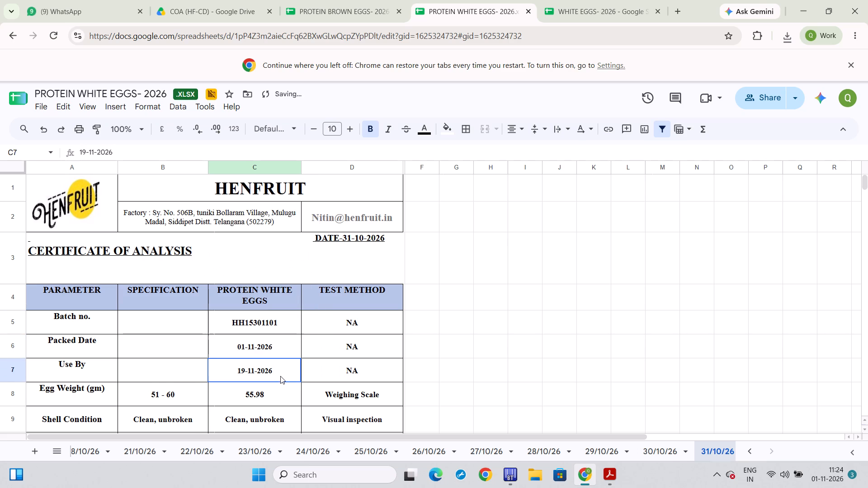
left_click(272, 297)
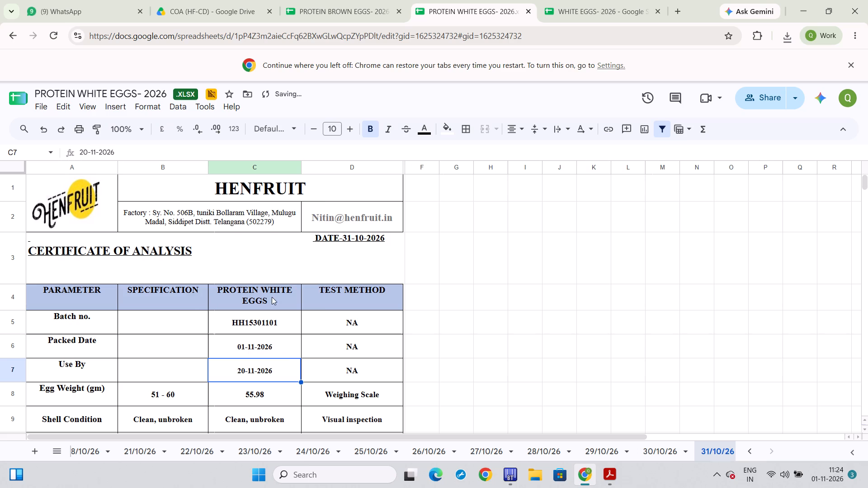
Set the Protein White Eggs egg weight result to 56.12 gm.
double_click(284, 394)
key("BackSpace")
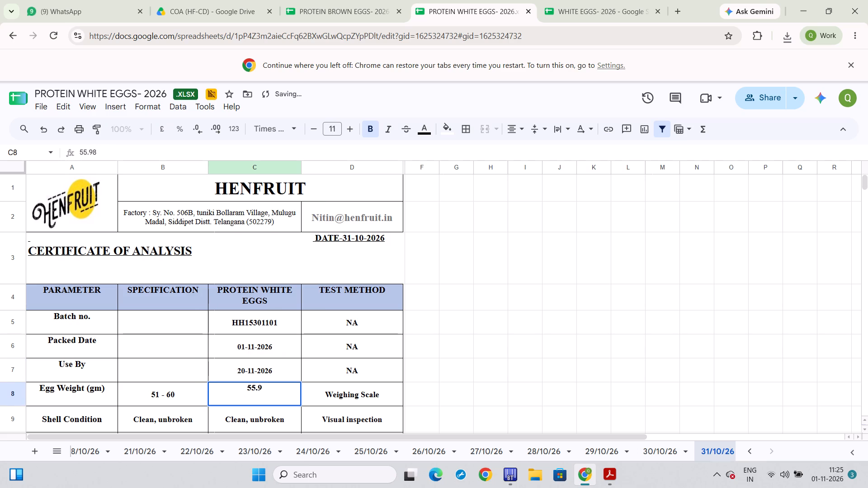
key("BackSpace")
key("BackSpace")
key("BackSpace")
key("6")
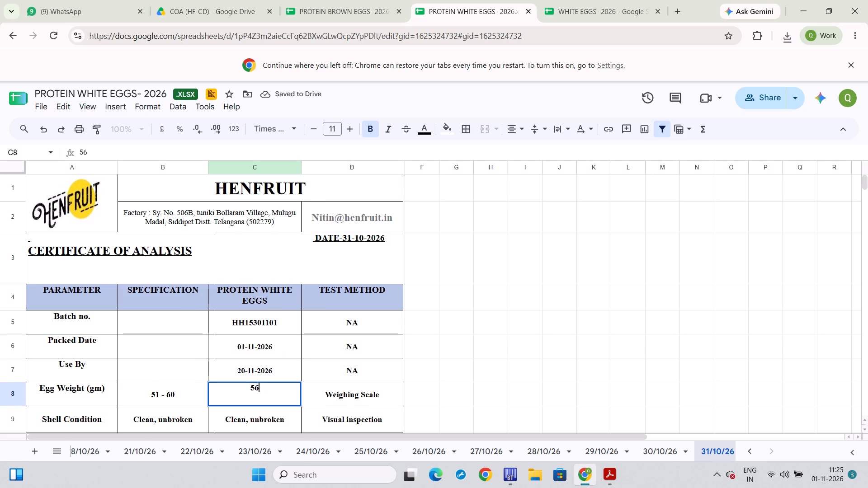
type(".12")
Export the current Protein White Eggs 31/10/26 certificate sheet as a PDF with the existing landscape Letter page settings.
left_click(42, 106)
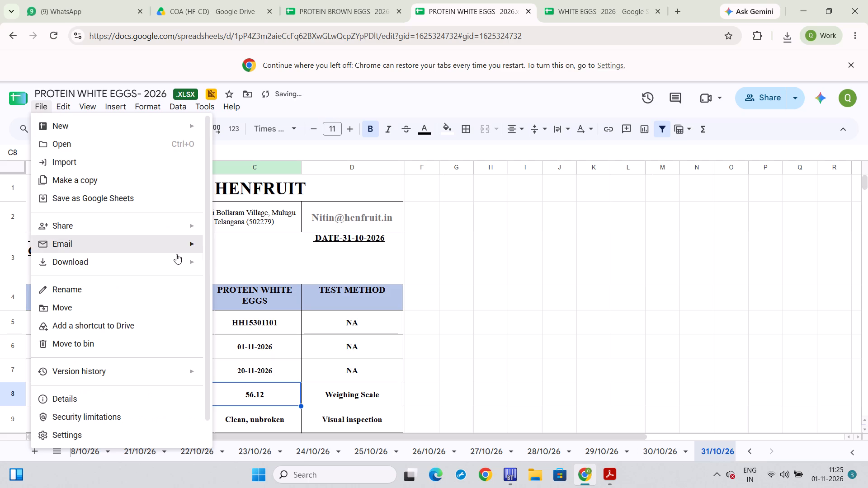
left_click(250, 296)
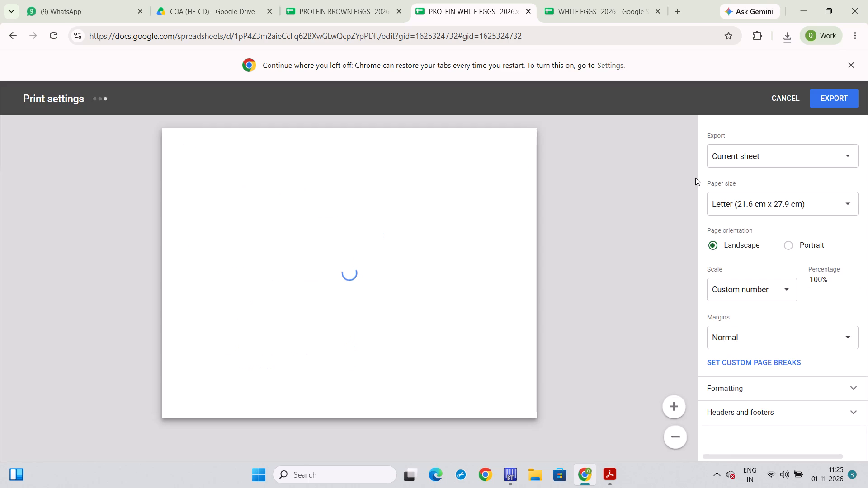
left_click(840, 92)
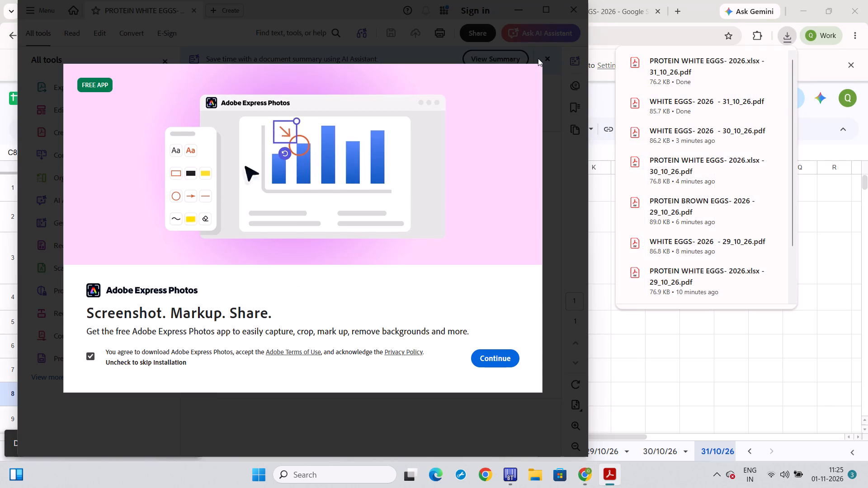
left_click(605, 90)
In the Protein Brown Eggs spreadsheet, duplicate the 29/10/26 certificate sheet and name the copy 31/10/26.
left_click(601, 13)
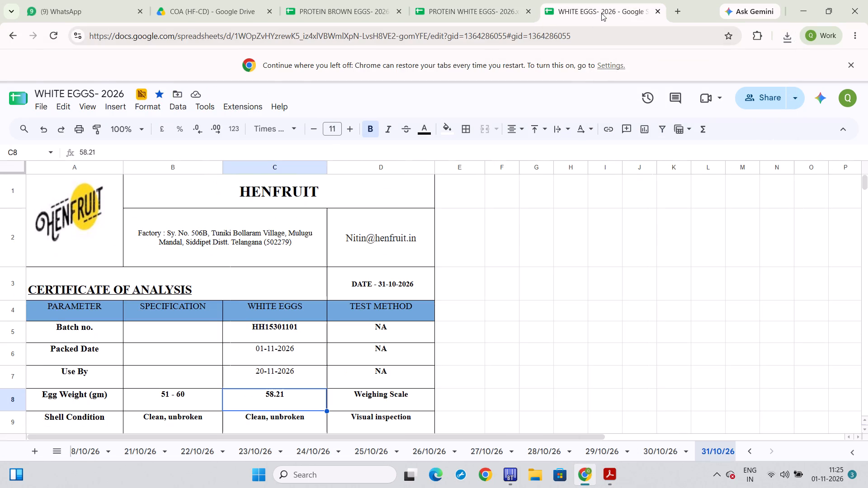
left_click(474, 0)
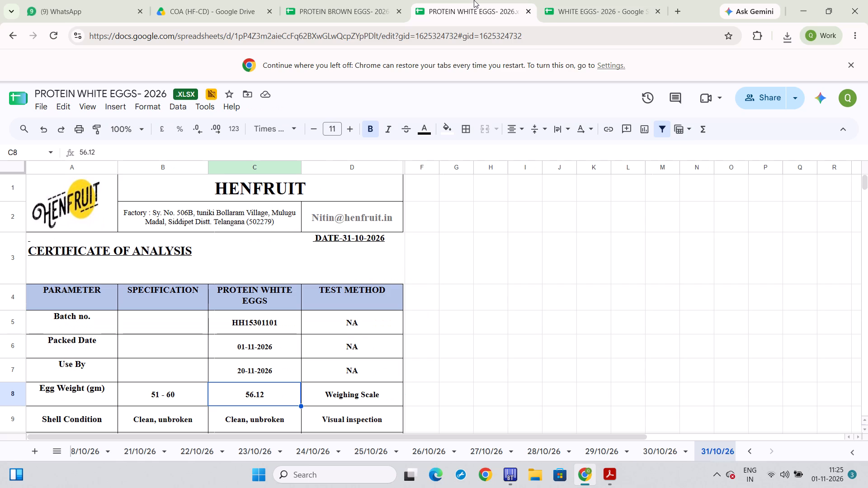
left_click(355, 0)
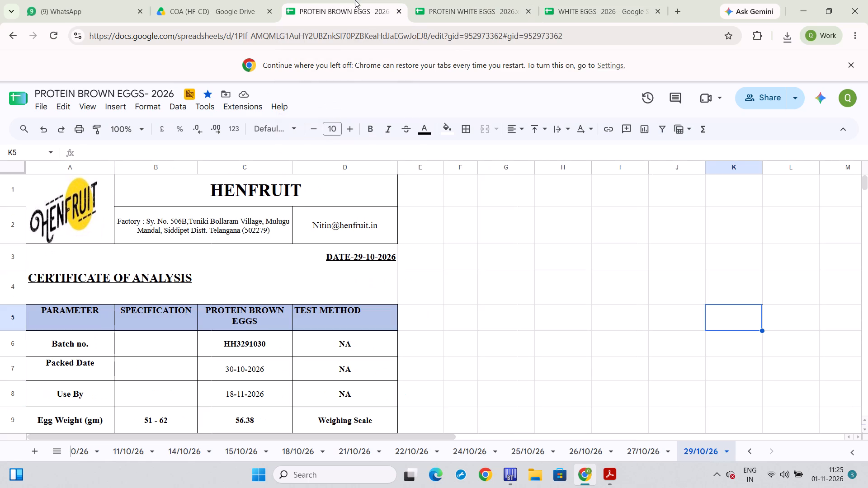
left_click(728, 454)
left_click(722, 276)
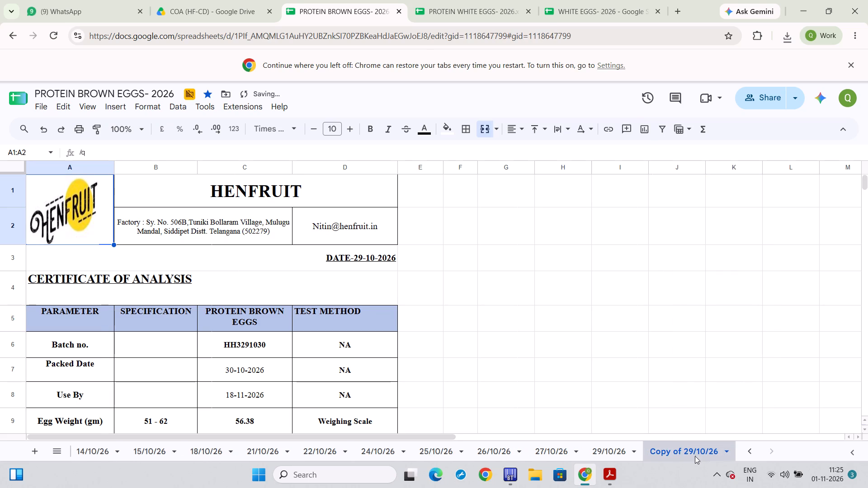
double_click(695, 454)
key("BackSpace")
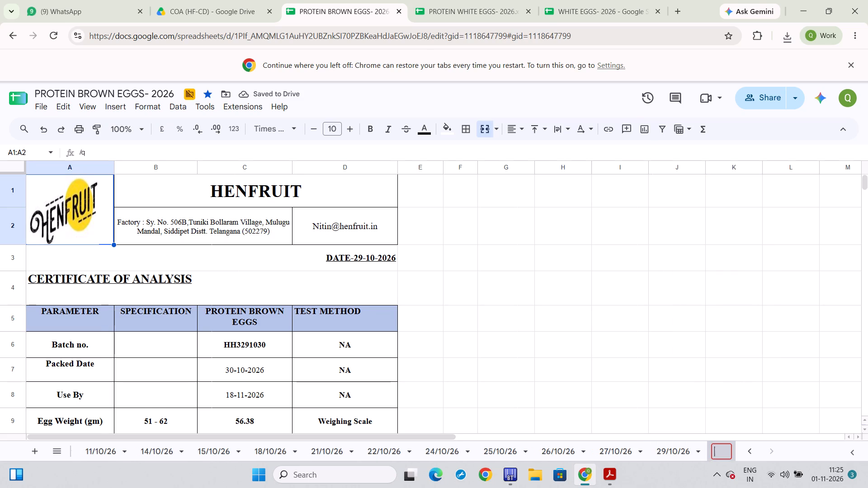
type("31/10/26")
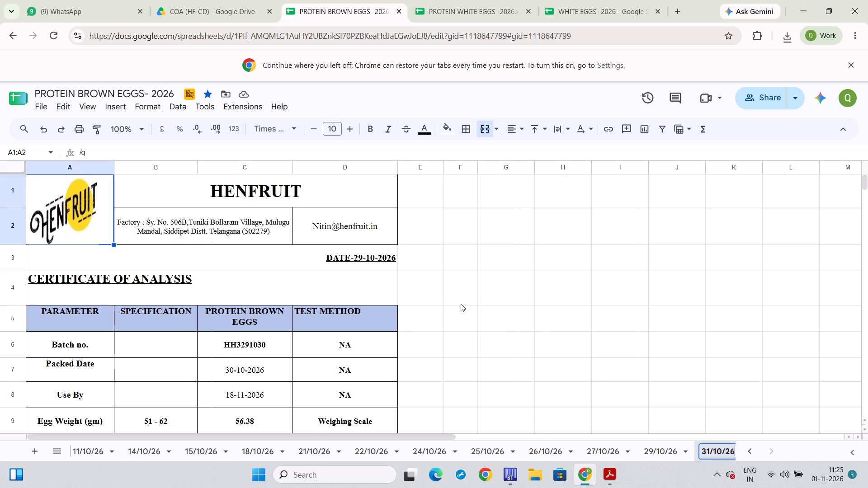
Set the certificate date on the Protein Brown Eggs 31/10/26 sheet to 31-10-2026.
double_click(366, 256)
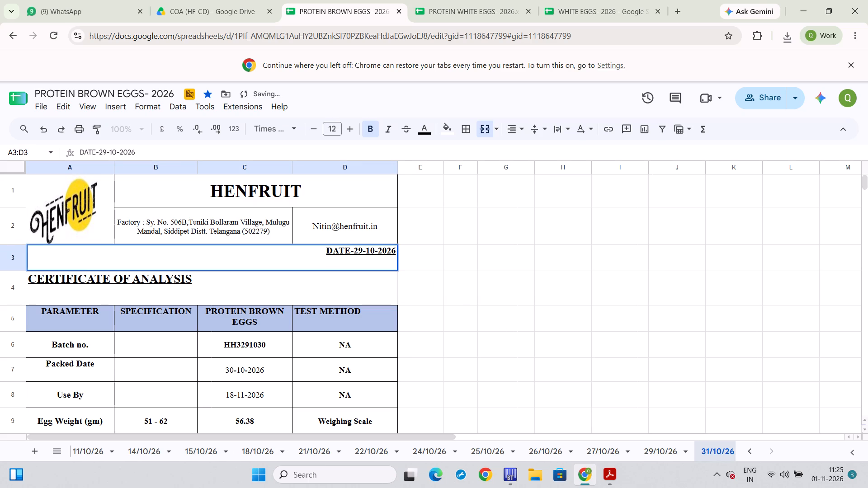
left_click(364, 249)
key("BackSpace")
key("BackSpace")
type("31")
Set the batch number on the Protein Brown Eggs 31/10/26 certificate to HH3311101.
double_click(282, 346)
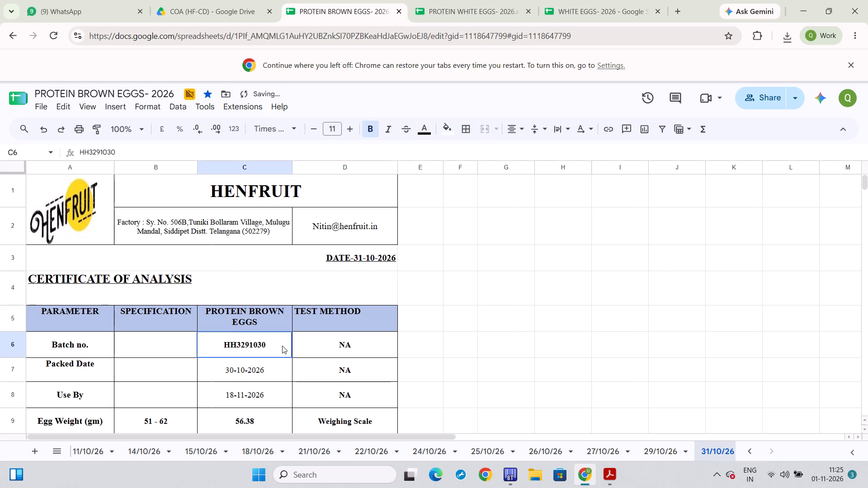
key("BackSpace")
key("BackSpace")
key("BackSpace")
key("BackSpace")
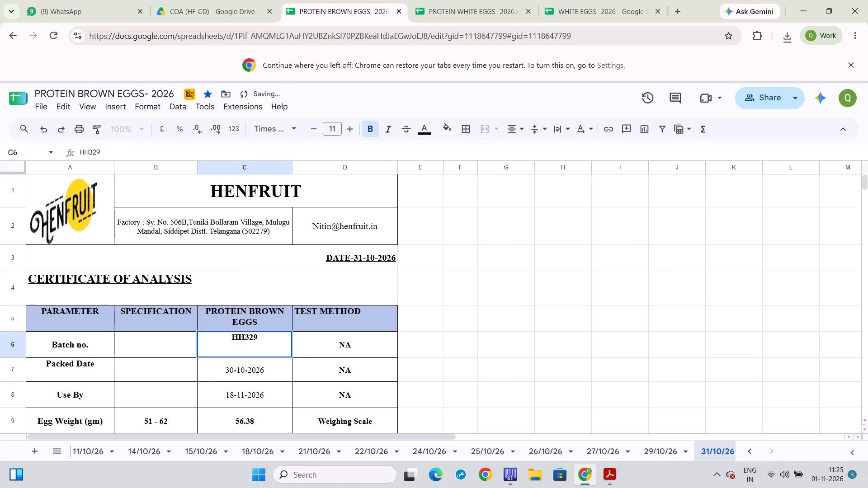
key("BackSpace")
key("BackSpace")
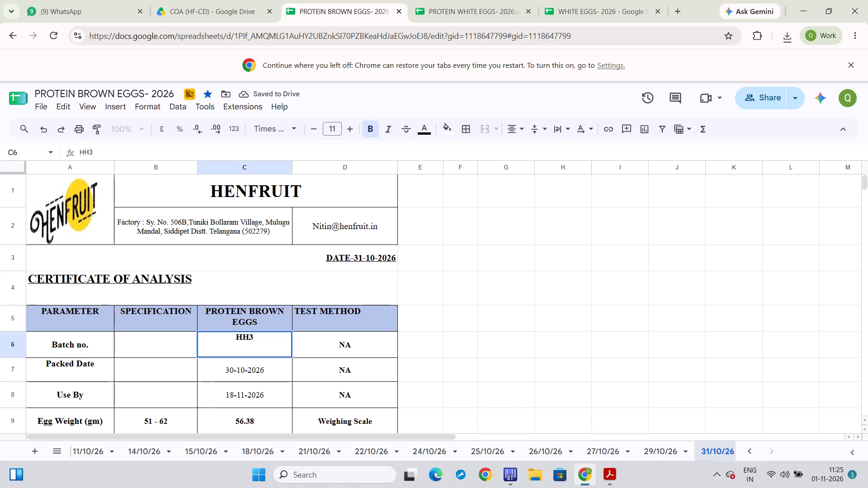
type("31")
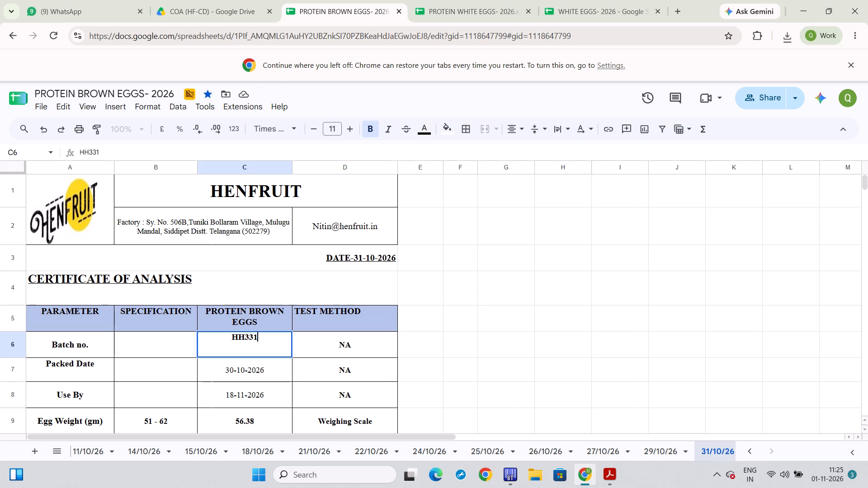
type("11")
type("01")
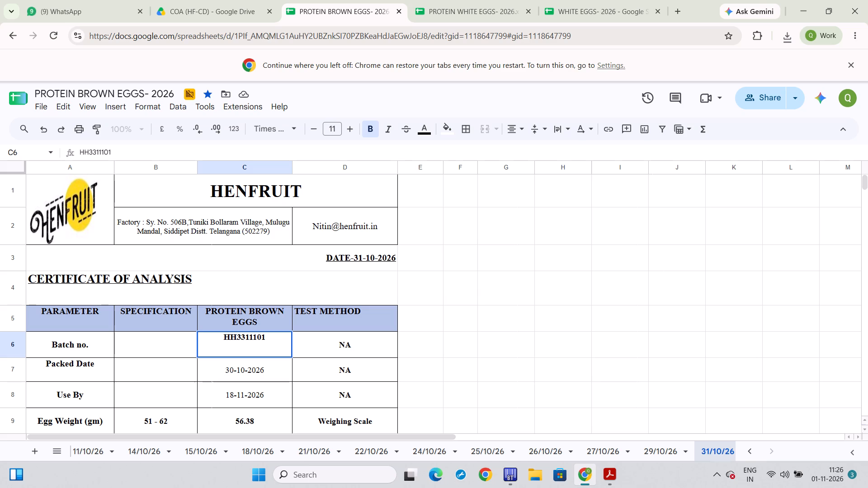
Set the Protein Brown Eggs packed date to 01-11-2026 and the use-by date to 20-11-2026.
double_click(264, 365)
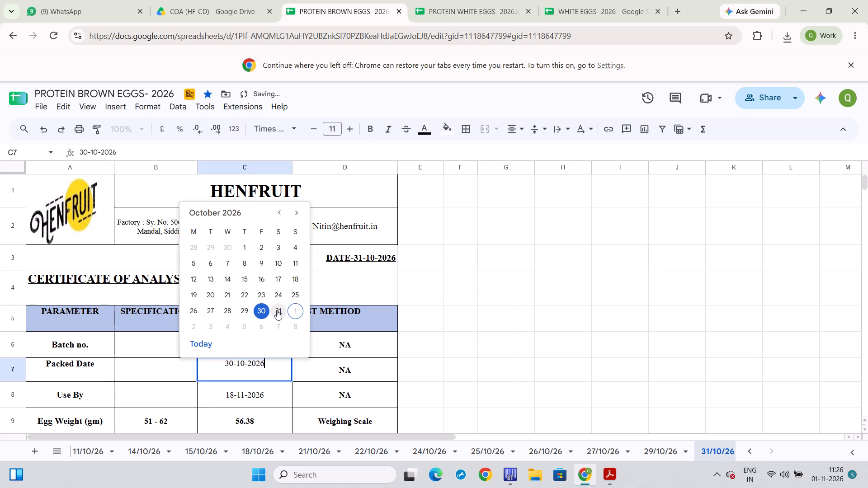
left_click(294, 309)
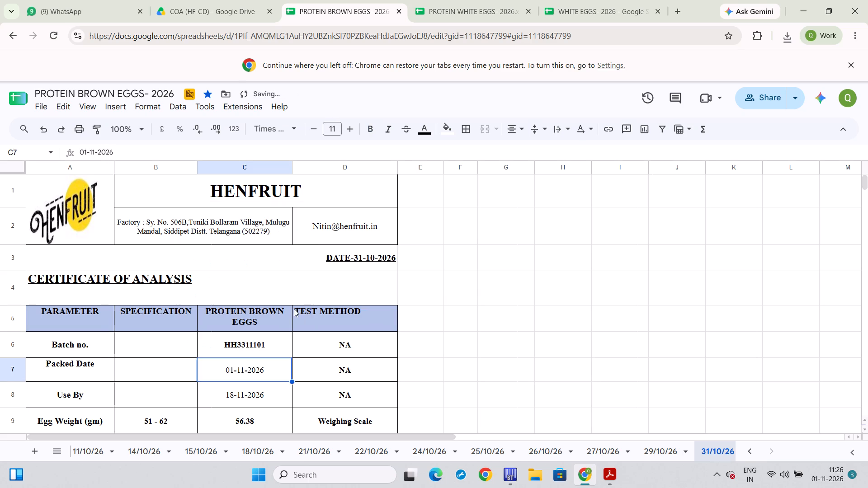
double_click(269, 396)
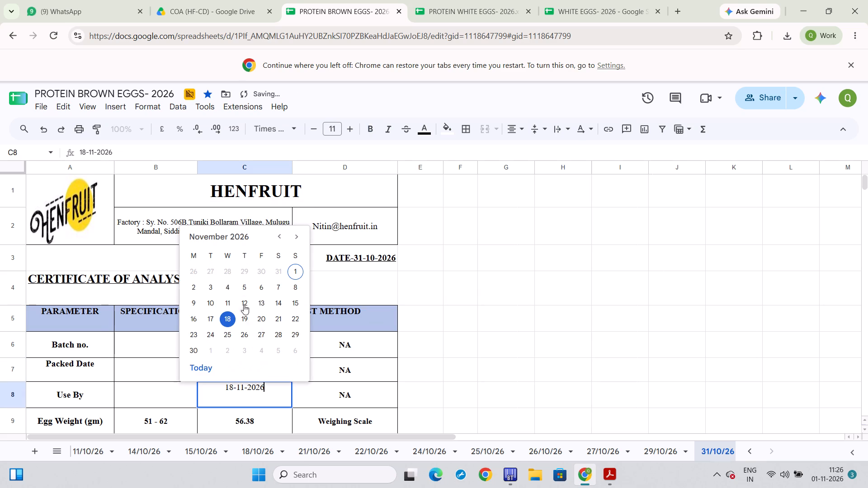
left_click(261, 324)
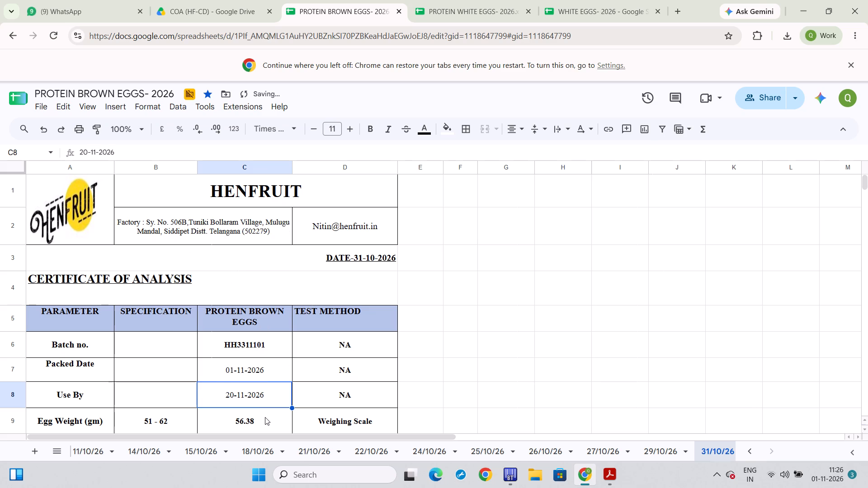
Set the Protein Brown Eggs egg weight result to 58.47 gm.
double_click(265, 417)
key("BackSpace")
key("BackSpace")
key("BackSpace")
key("BackSpace")
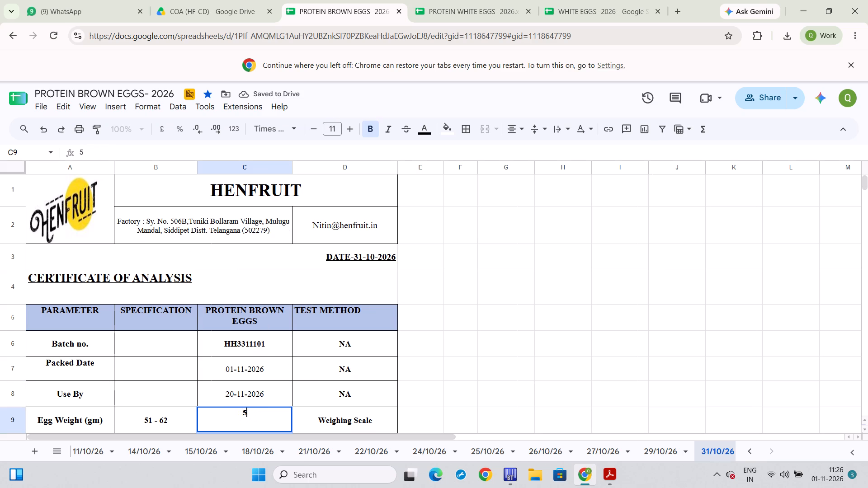
type("8.")
type("47")
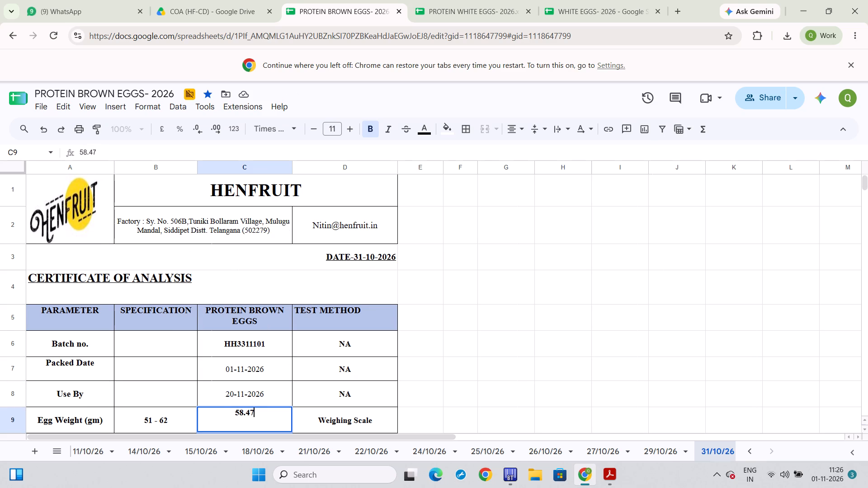
Export the current Protein Brown Eggs 31/10/26 certificate sheet as a PDF with the existing portrait Letter page settings.
left_click(45, 110)
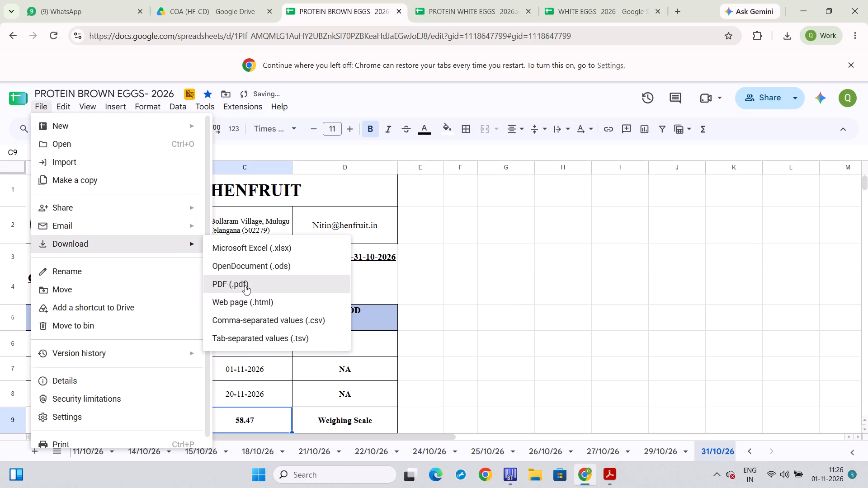
left_click(245, 285)
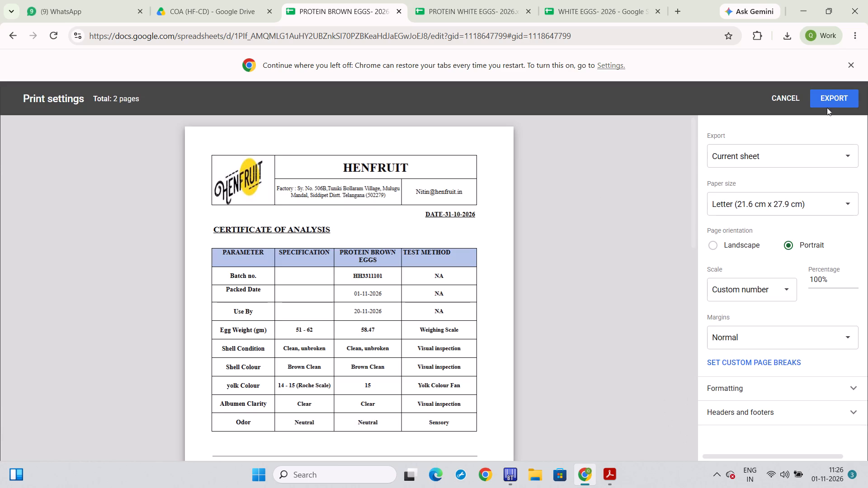
left_click(838, 95)
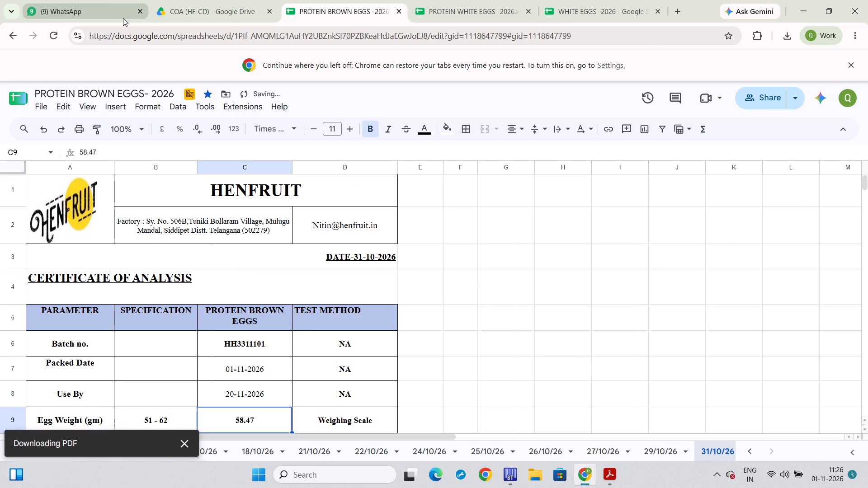
Switch to the WhatsApp chat that holds the previously shared egg certificate PDFs.
left_click(110, 5)
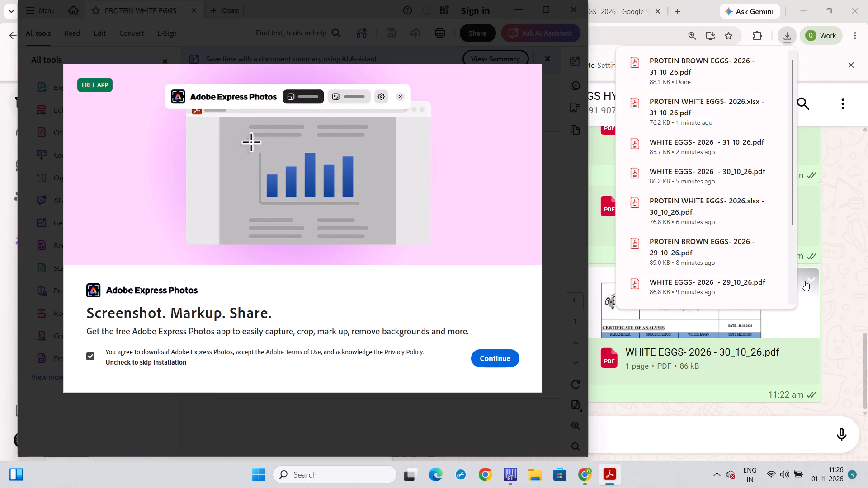